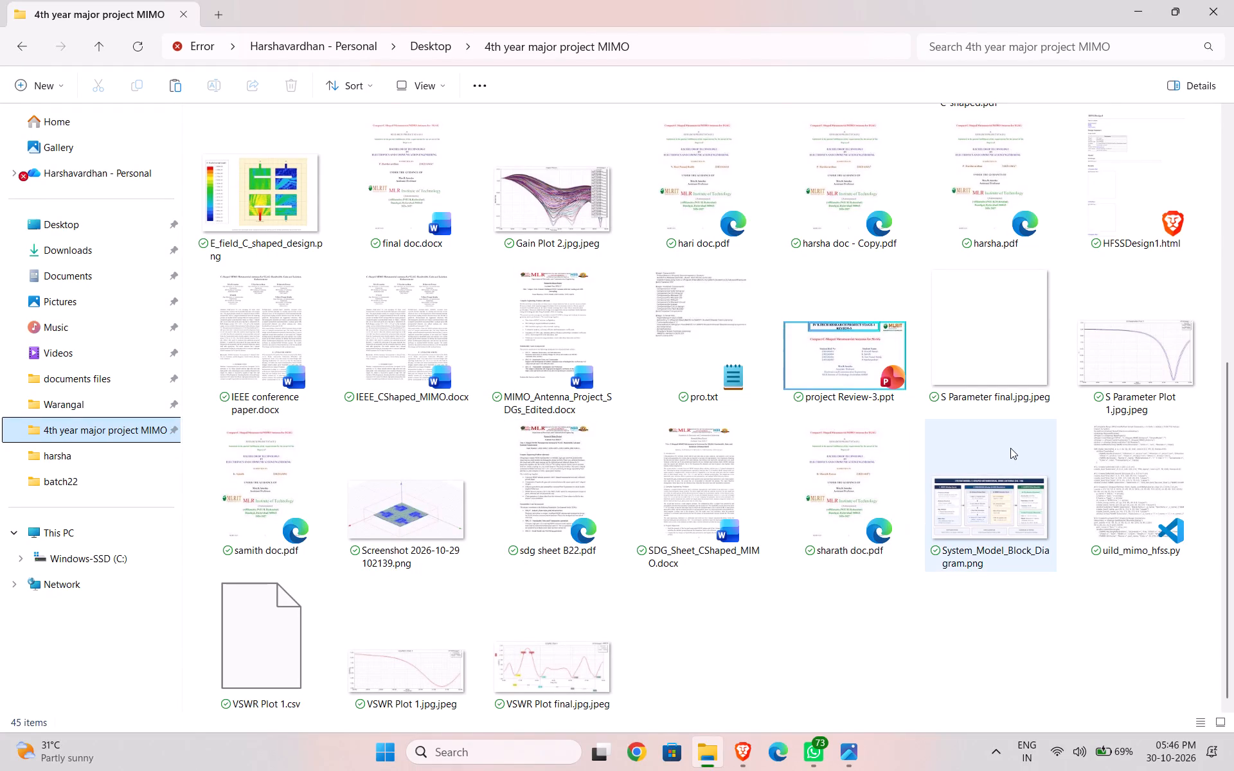
Open the document "IEEE conference paper.docx" from the 4th year major project MIMO folder.
scroll(1010, 448, up, 2)
scroll(1010, 448, down, 3)
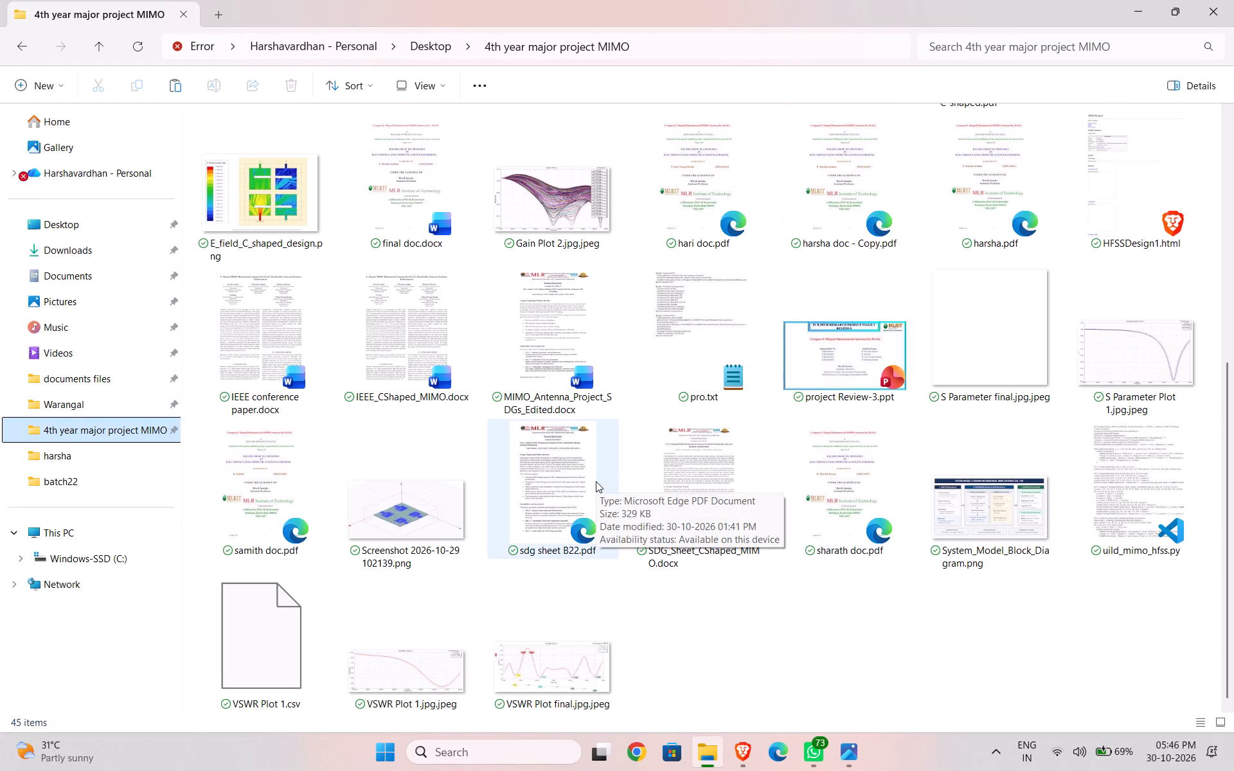
double_click(262, 366)
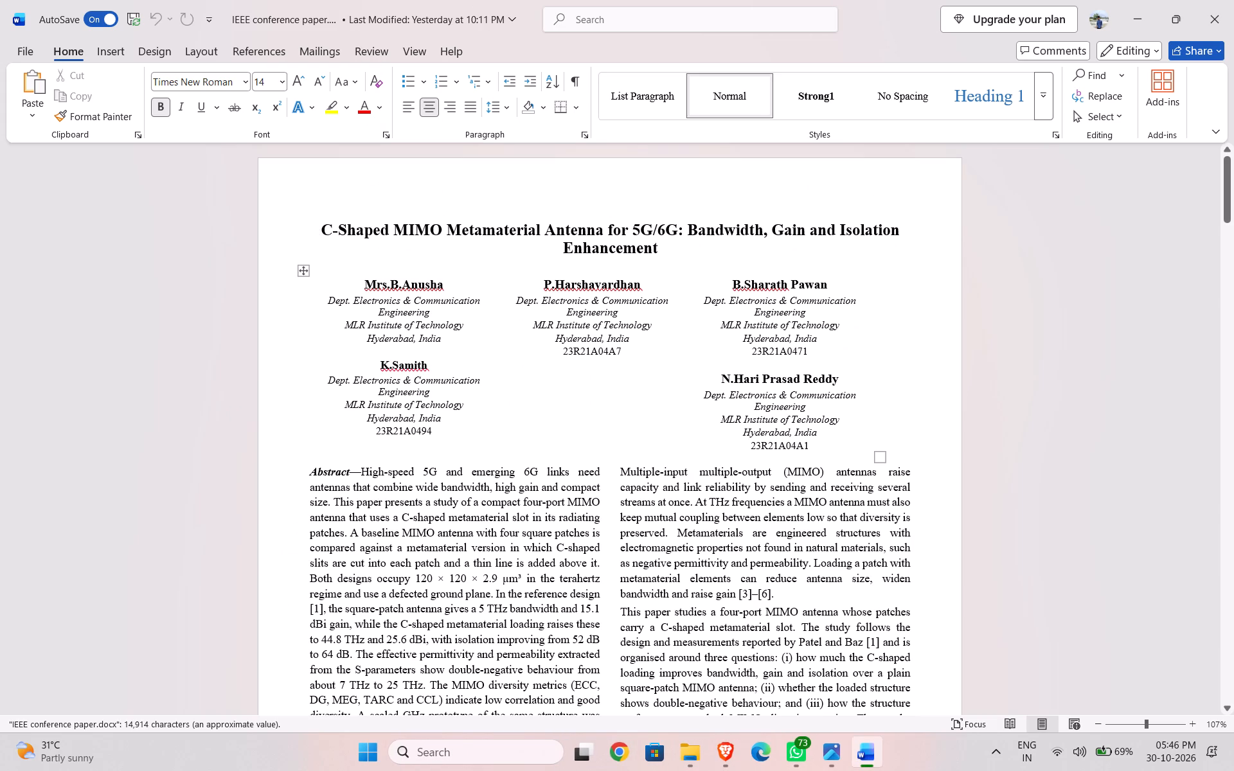
Look through the conference paper's sections, figures and tables, and return to the title and author block.
scroll(453, 418, down, 18)
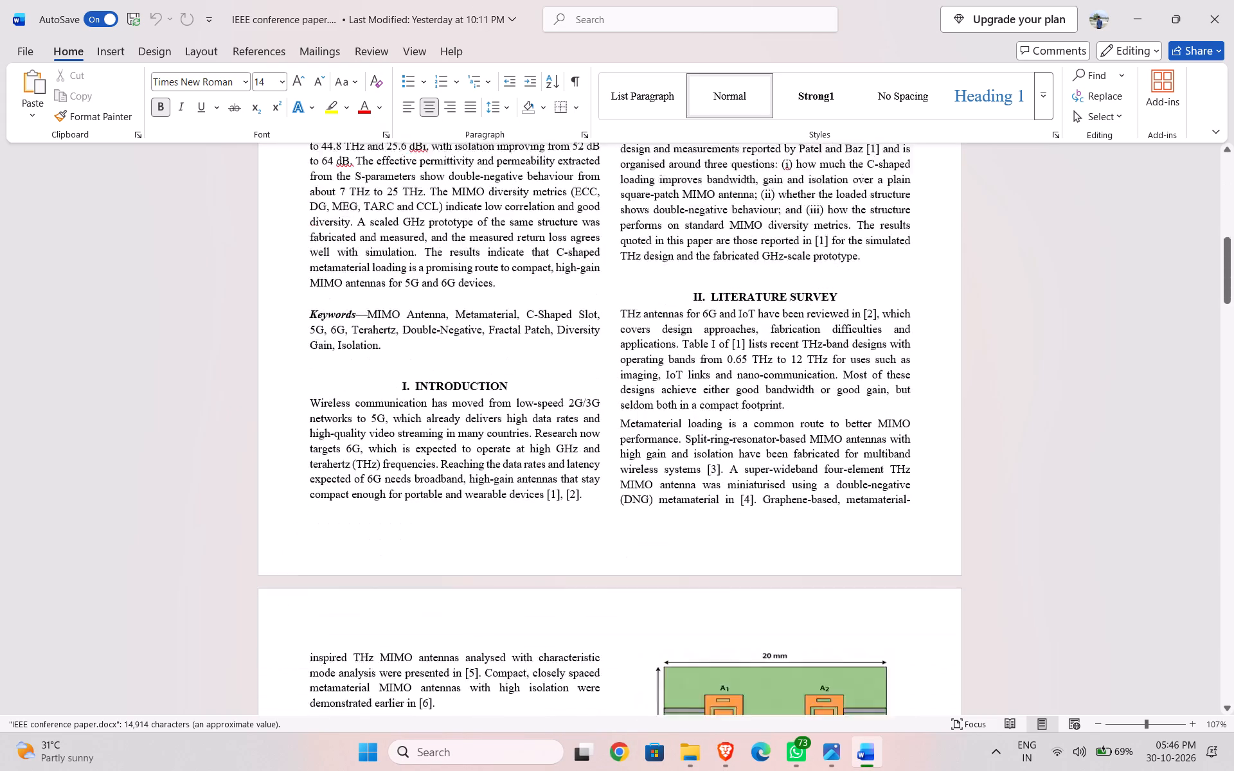
scroll(453, 418, down, 19)
scroll(453, 418, down, 6)
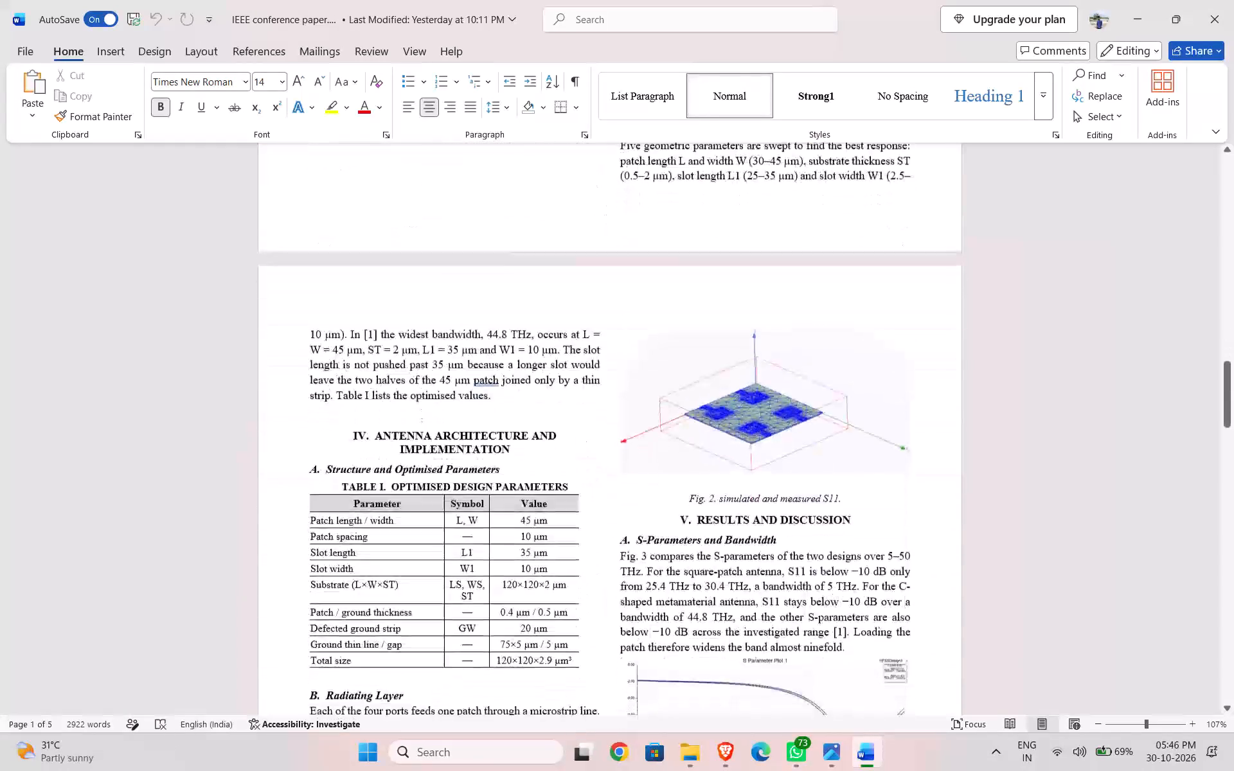
scroll(453, 418, up, 4)
scroll(453, 418, down, 20)
scroll(453, 418, down, 15)
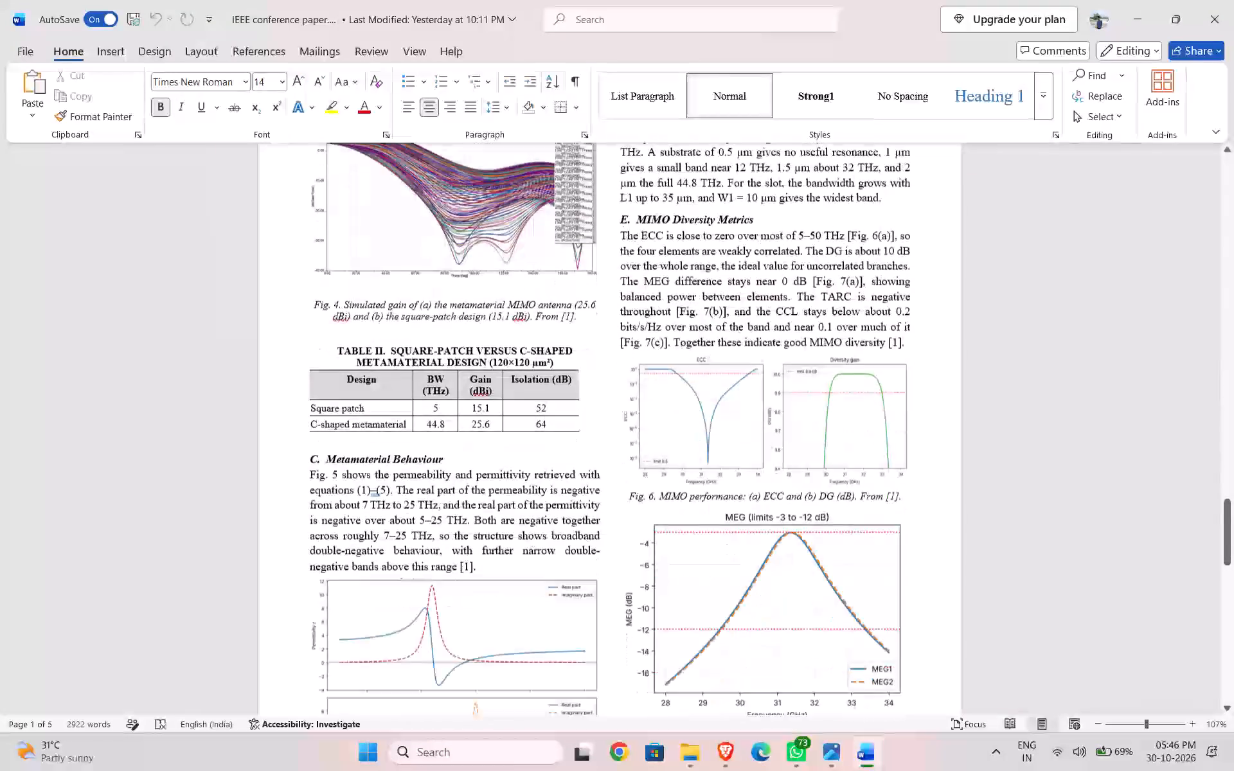
scroll(453, 418, down, 20)
scroll(453, 418, down, 18)
scroll(453, 418, up, 20)
scroll(453, 418, up, 20)
scroll(453, 418, up, 5)
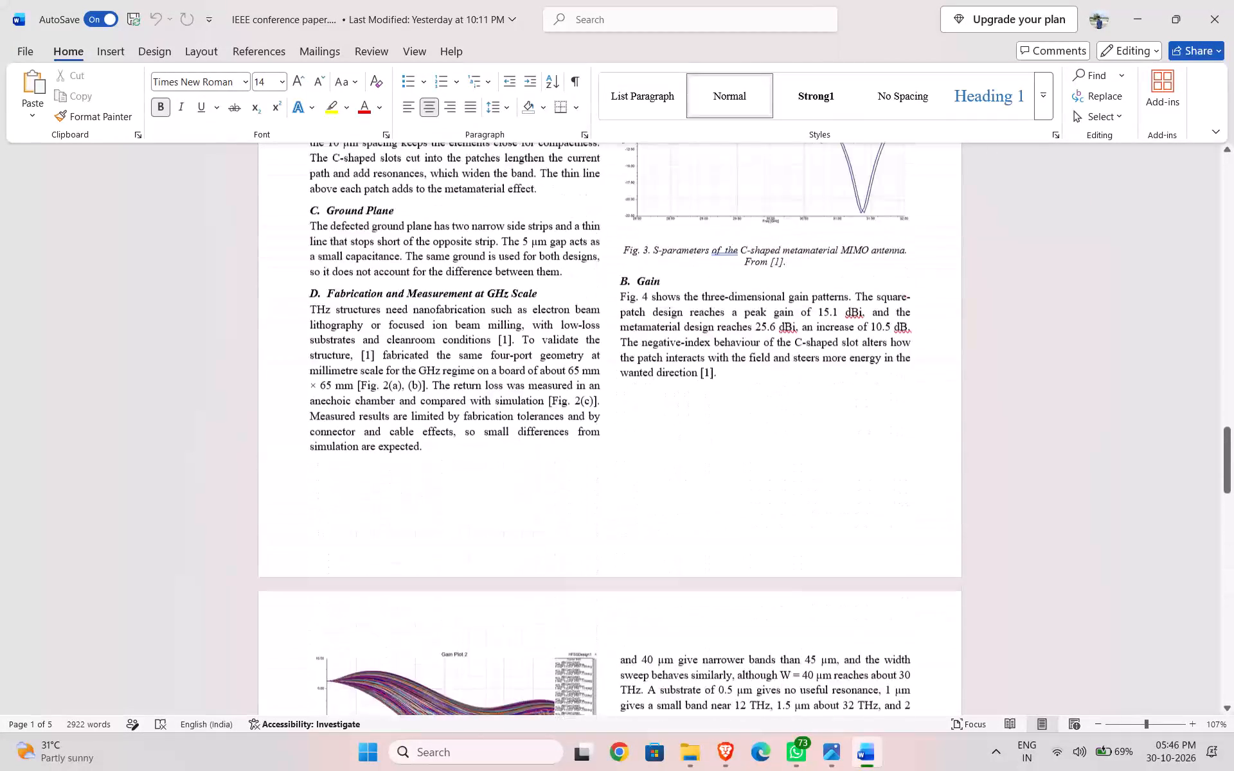
scroll(440, 419, up, 20)
scroll(440, 419, up, 20)
scroll(440, 419, up, 4)
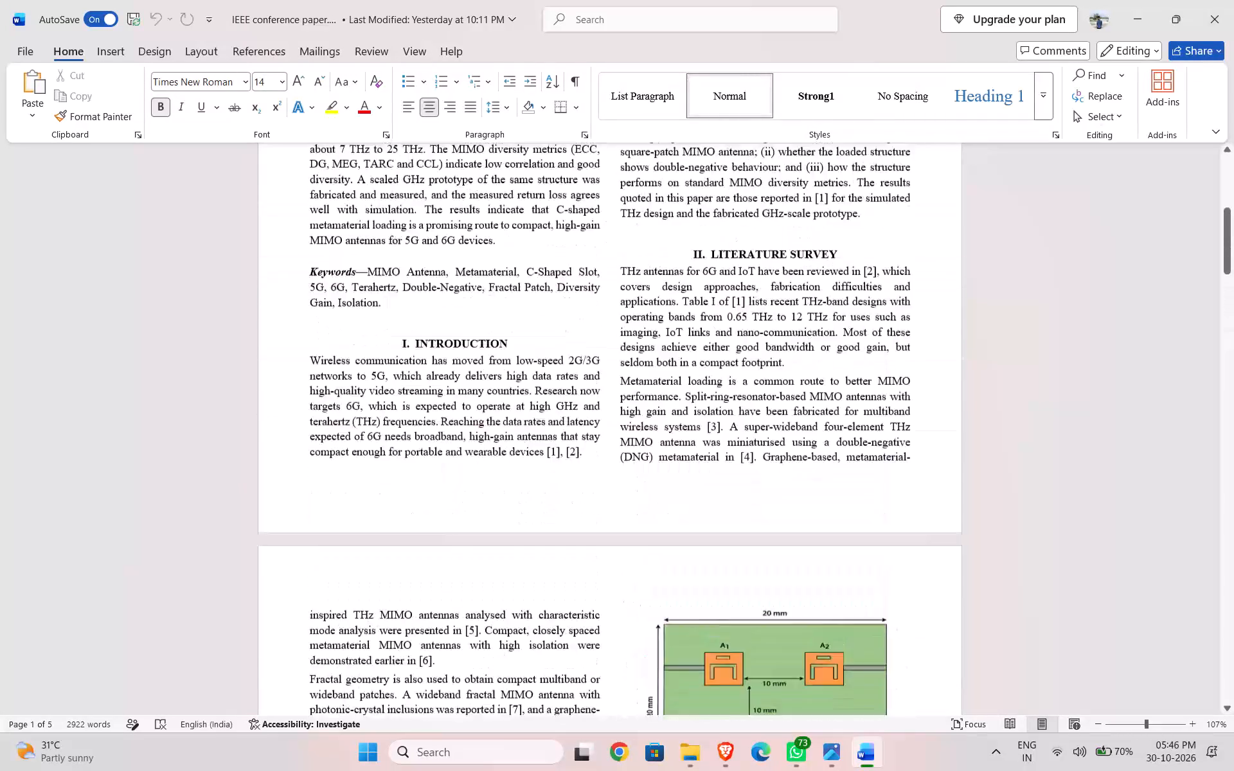
scroll(440, 420, up, 20)
scroll(440, 420, up, 3)
scroll(440, 420, down, 6)
scroll(440, 421, up, 7)
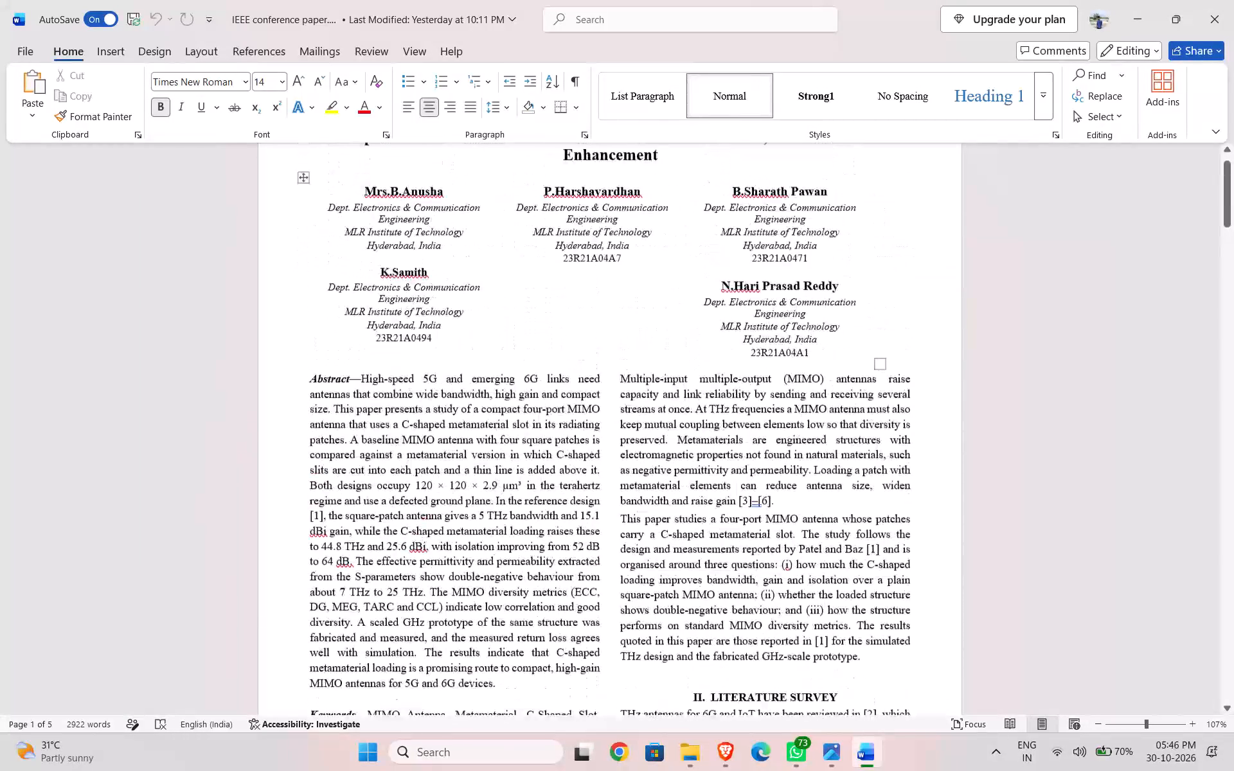
scroll(440, 421, up, 1)
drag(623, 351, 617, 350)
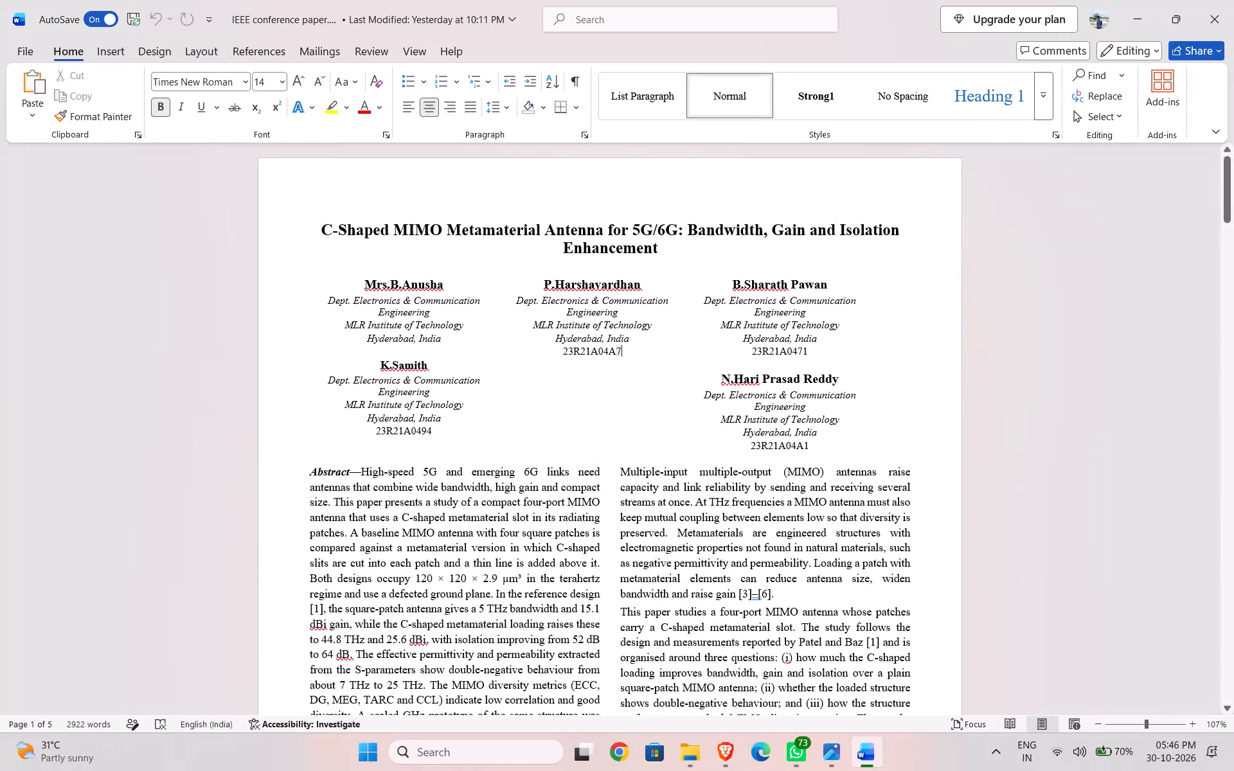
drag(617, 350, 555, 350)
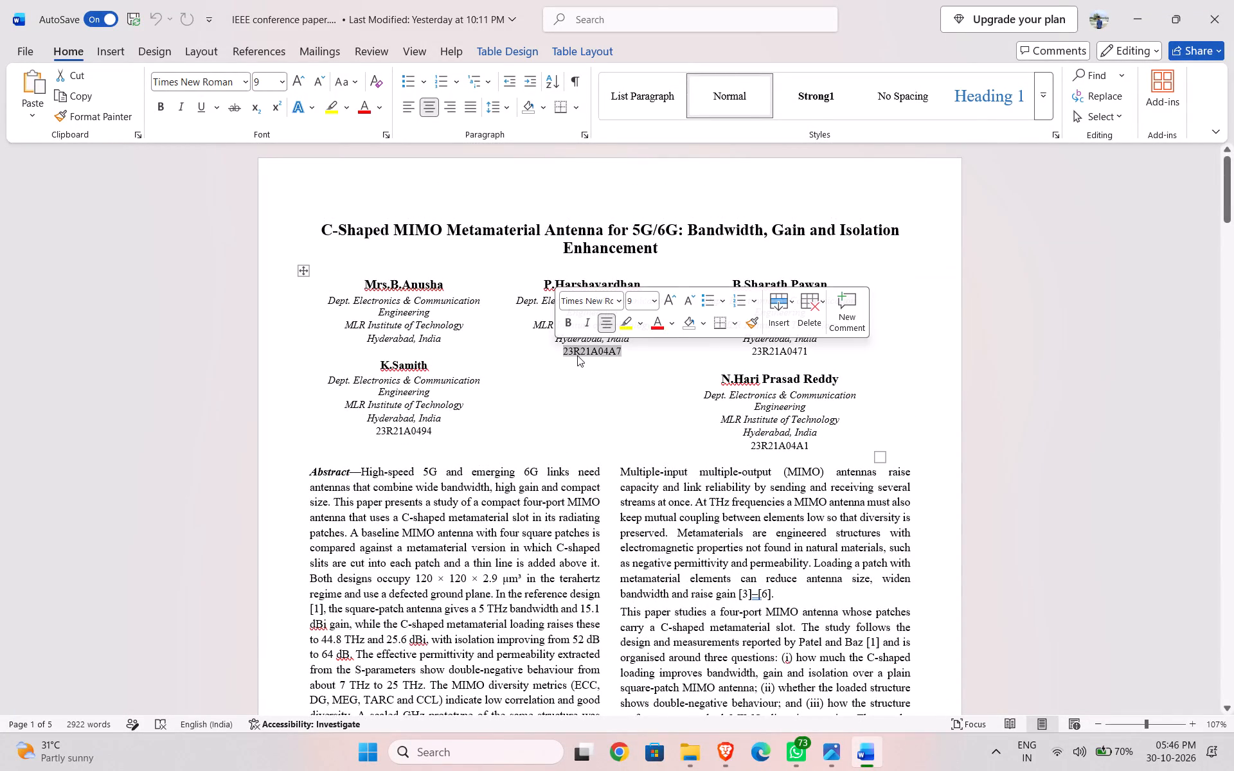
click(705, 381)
Delete ": Bandwidth, Gain and Isolation Enhancement" from the title, leaving "C-Shaped MIMO Metamaterial Antenna for 5G/6G".
drag(665, 249, 681, 228)
key(BackSpace)
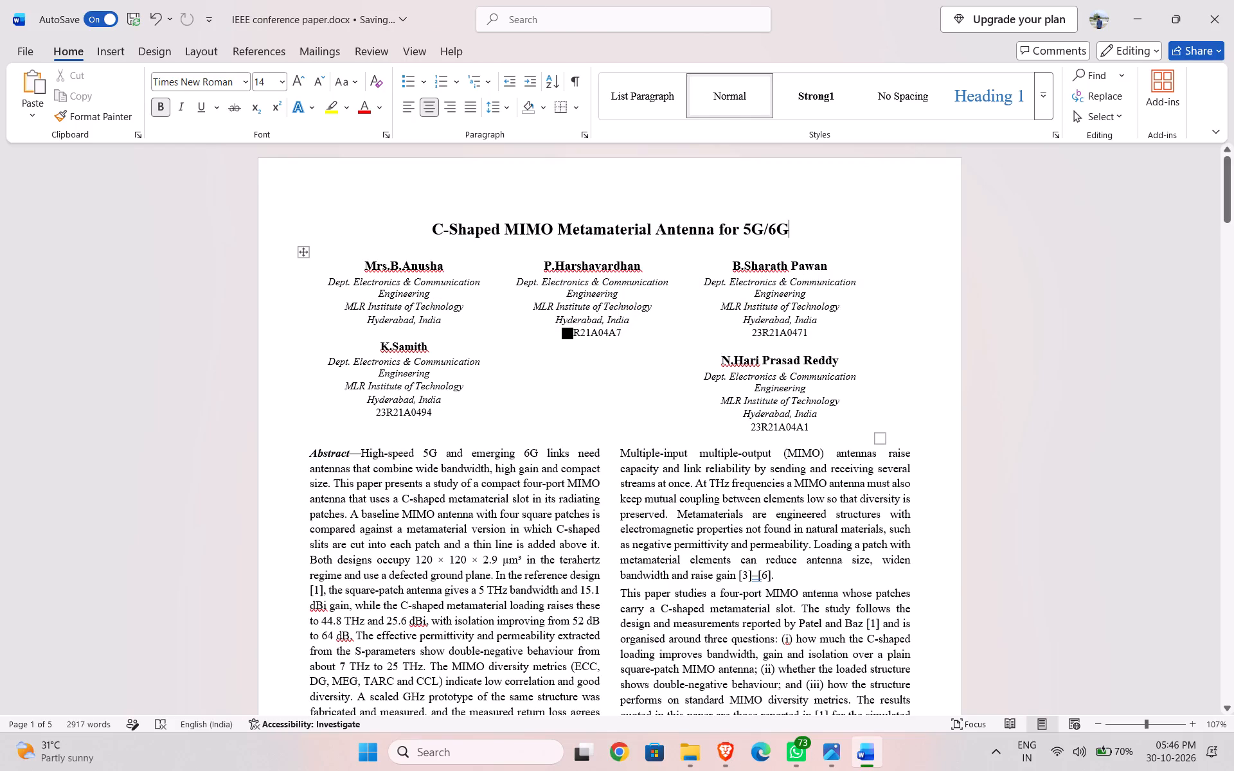
Select the roll number beneath the middle author's affiliation in the first row of the author block.
drag(623, 332, 579, 333)
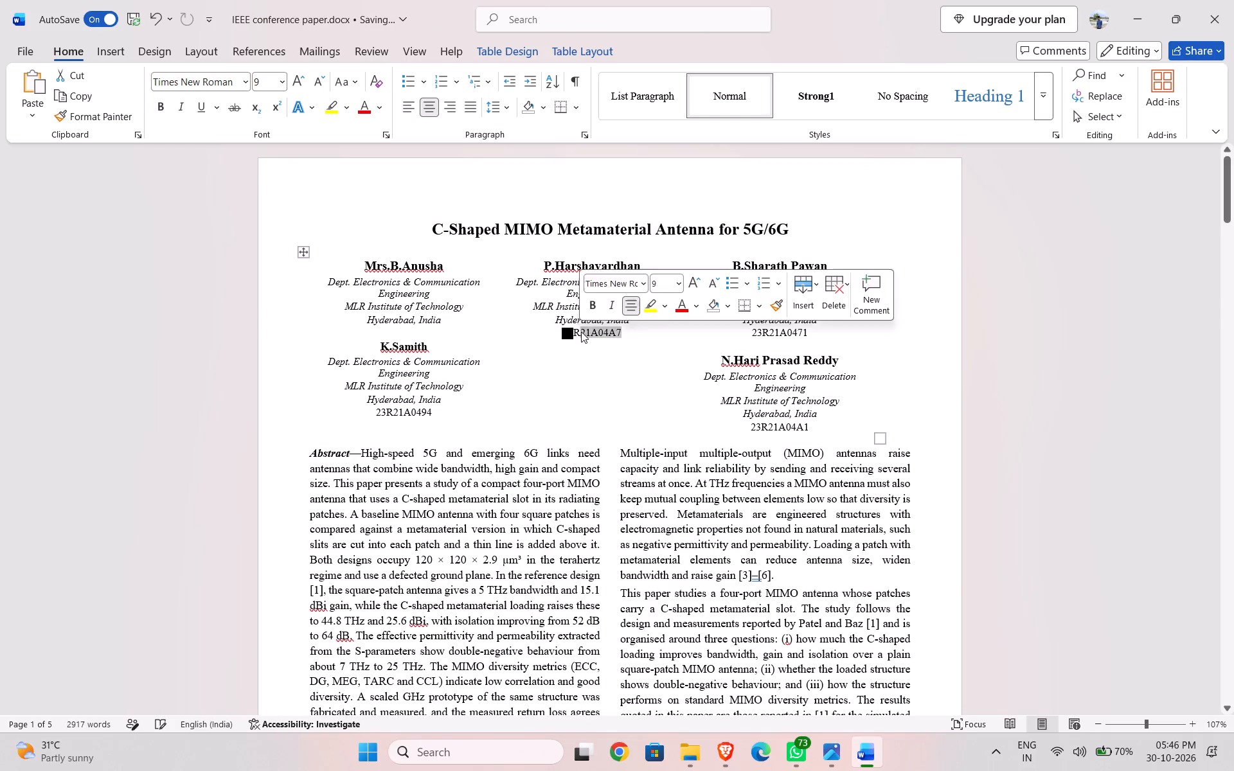
click(582, 332)
click(629, 330)
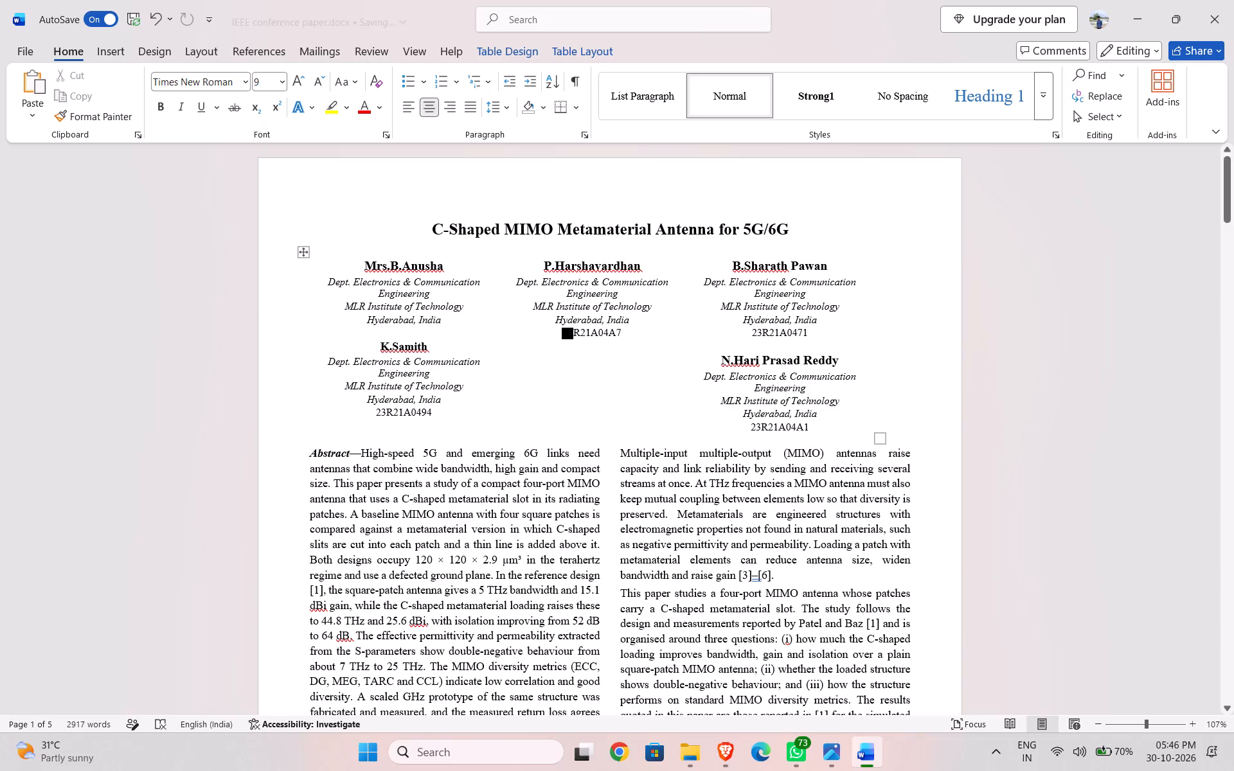
drag(632, 331, 557, 332)
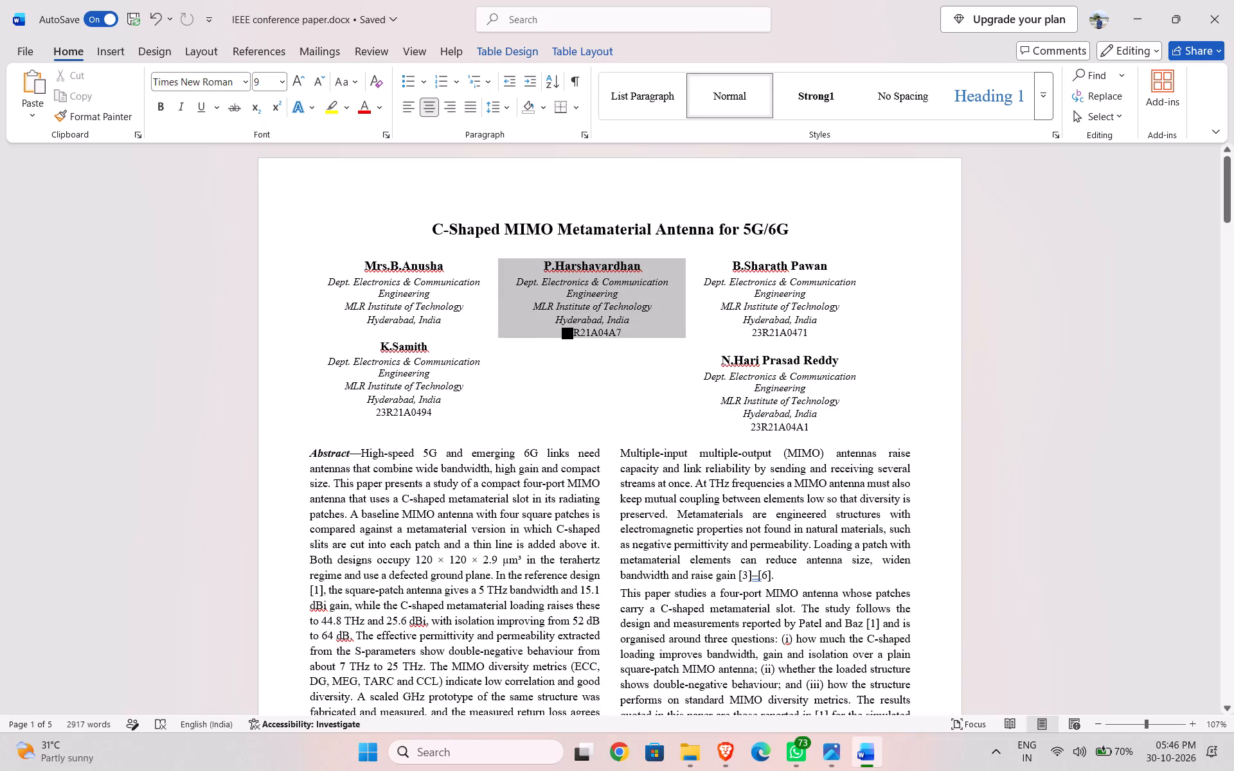
drag(557, 332, 602, 305)
click(618, 311)
drag(621, 332, 568, 338)
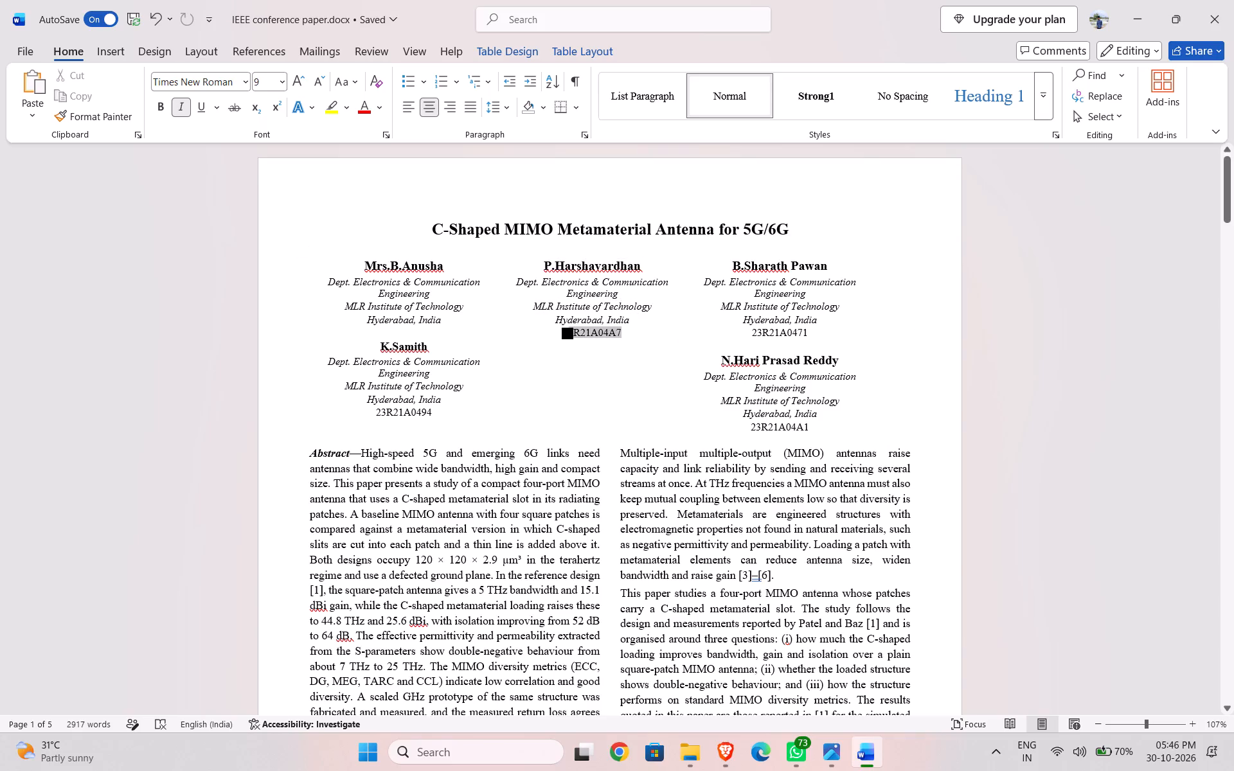
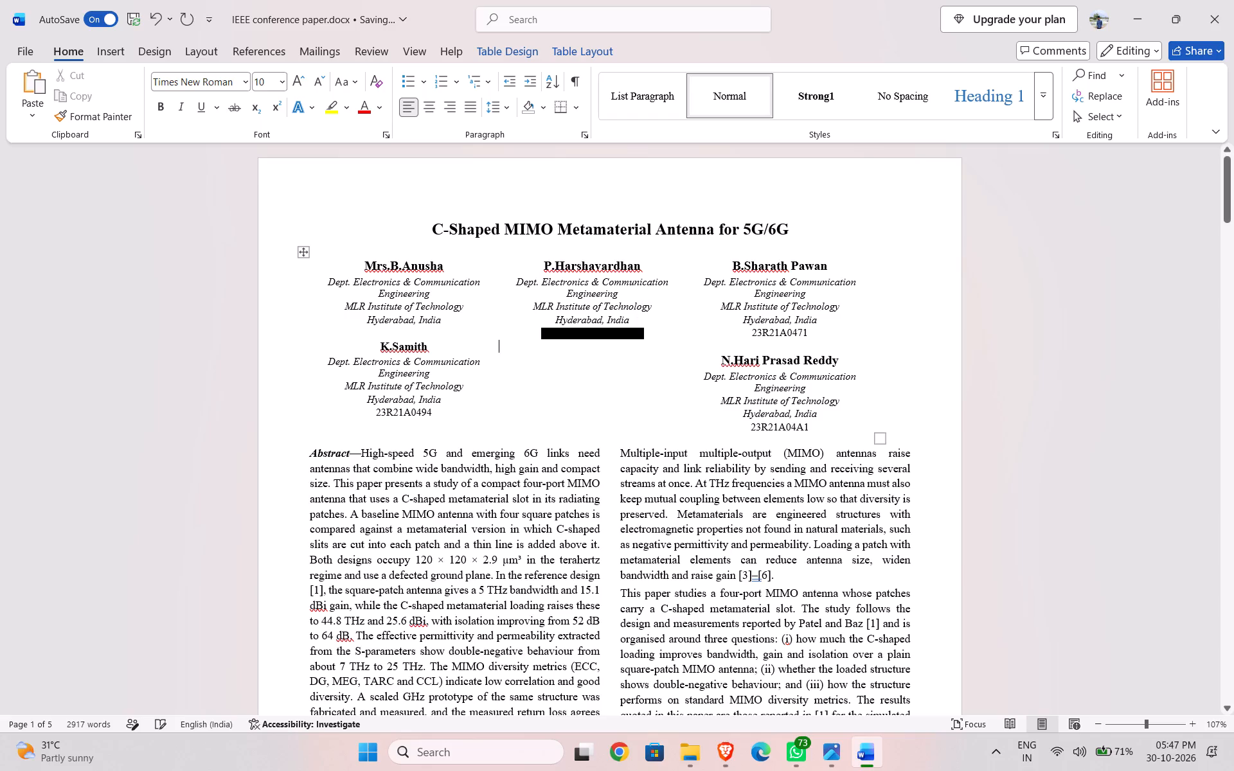
Replace the roll number under the third author in the first row with a copy of the middle author's e-mail address, adapted to that roll number.
triple_click(629, 335)
click(629, 333)
drag(542, 334, 661, 335)
key(ctrl+c)
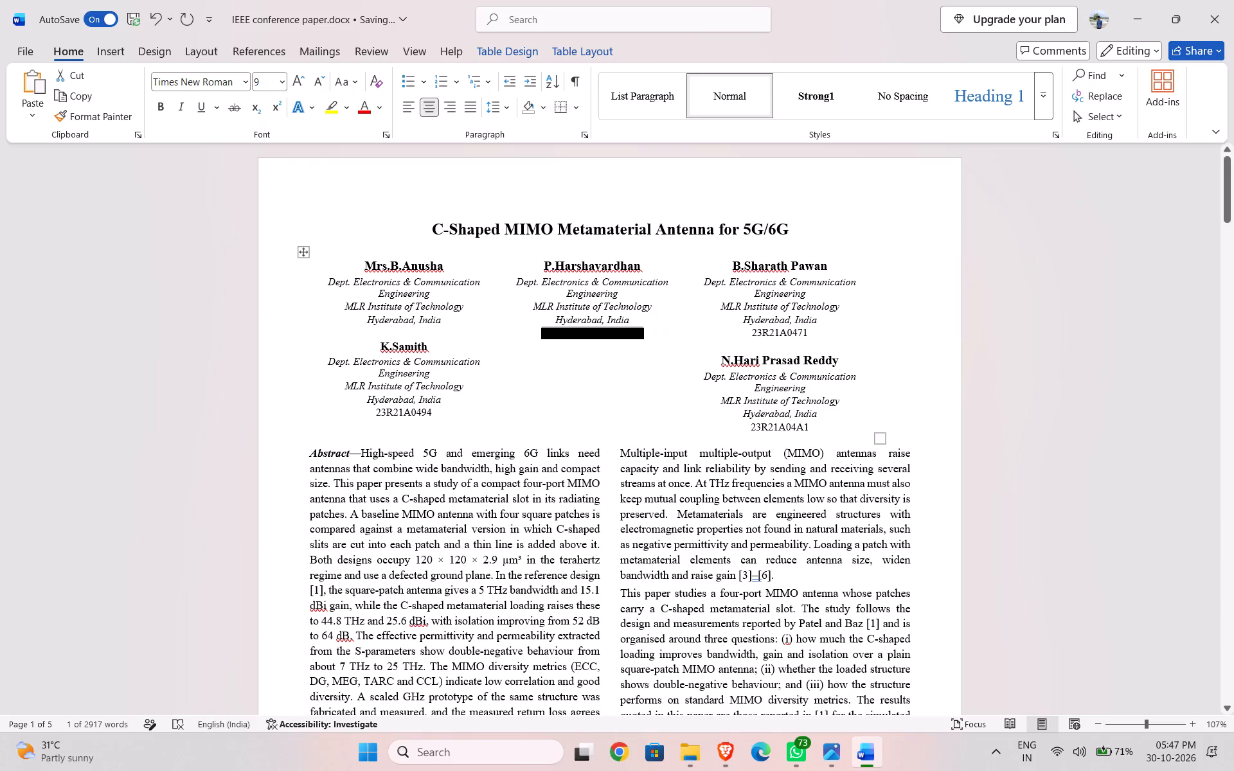
drag(805, 332, 750, 337)
key(ctrl+v)
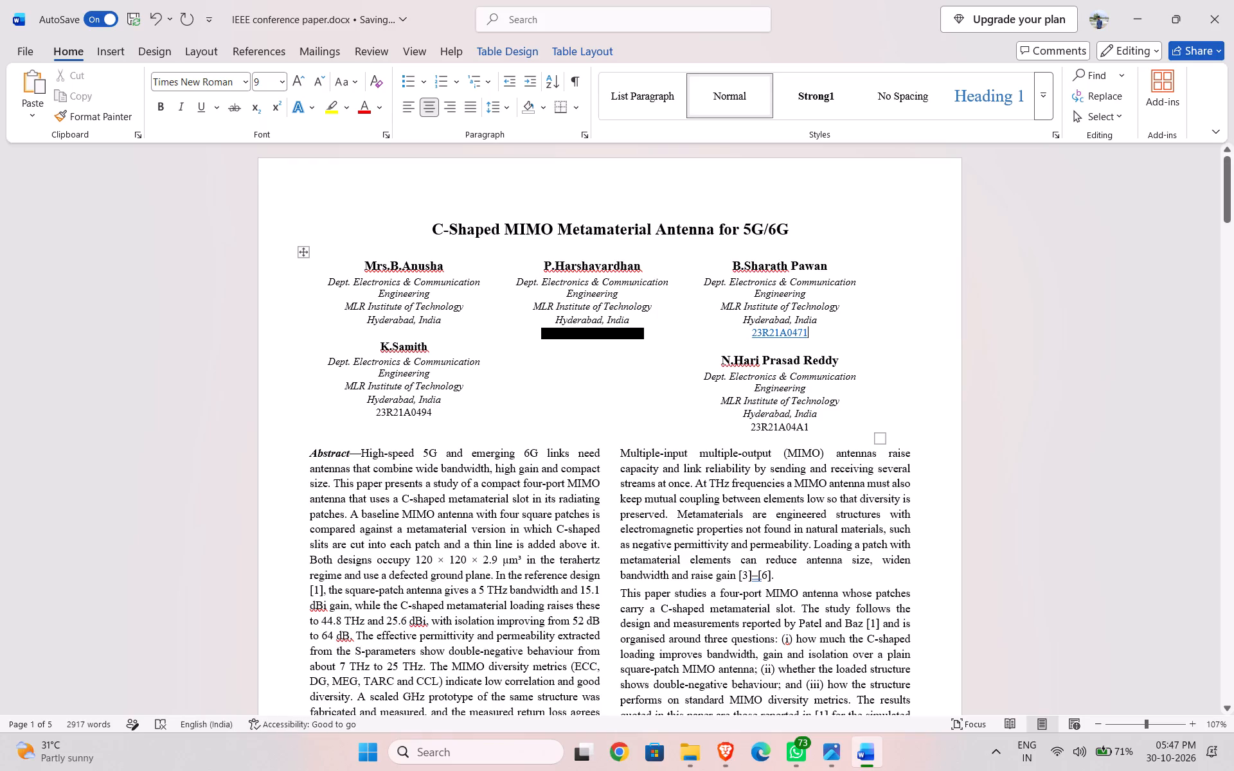
key(BackSpace)
key(BackSpace)
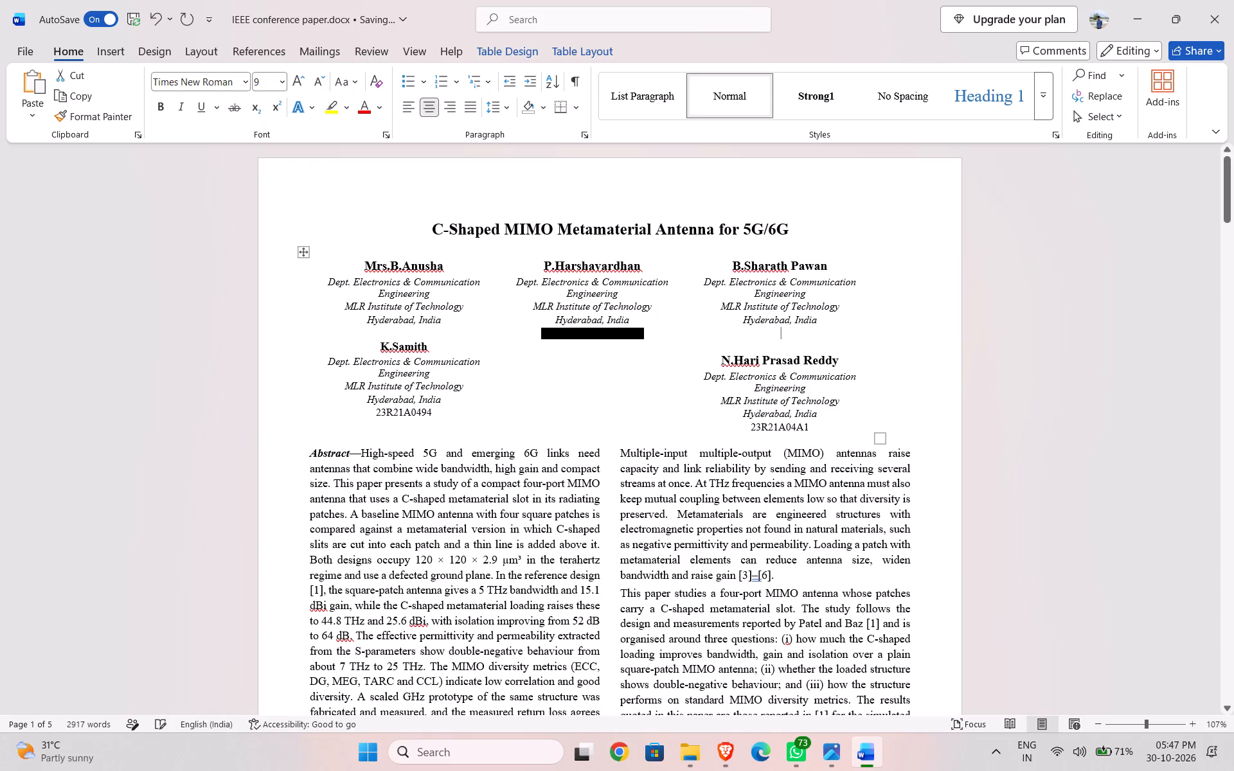
key(ctrl+v)
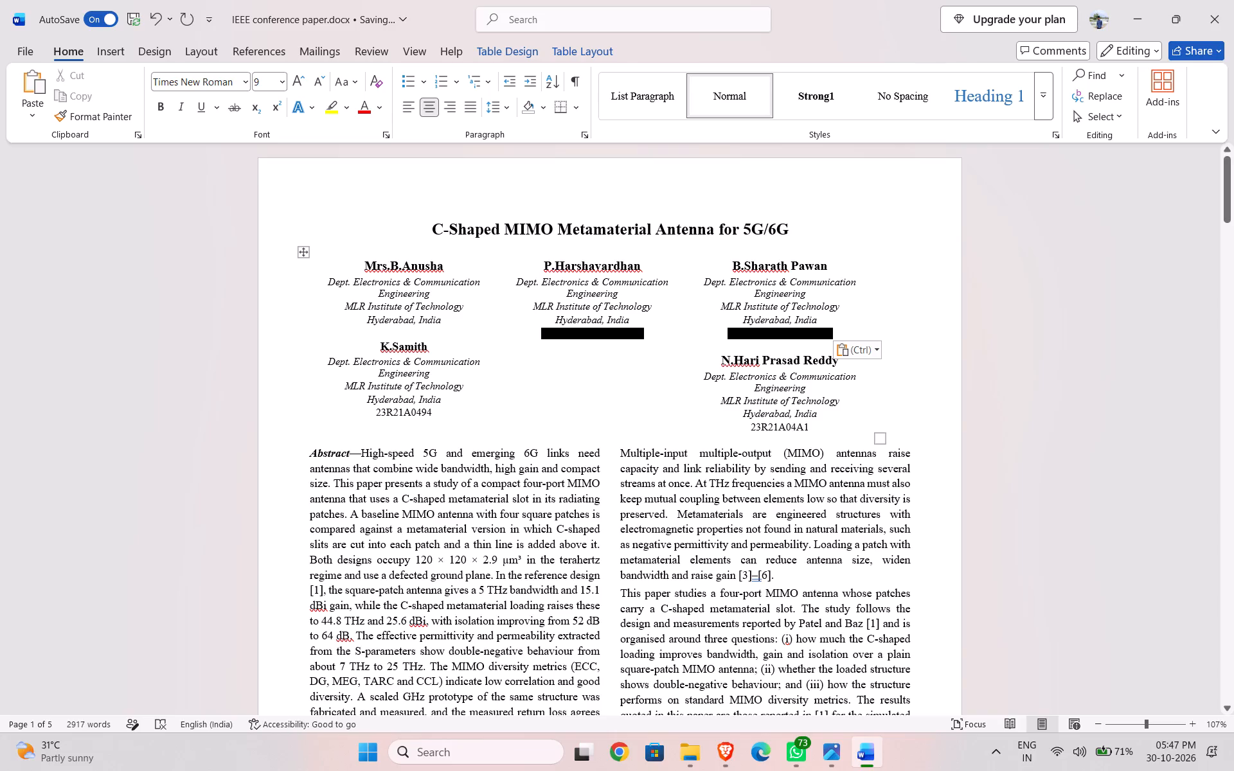
click(778, 335)
key(BackSpace)
key(BackSpace)
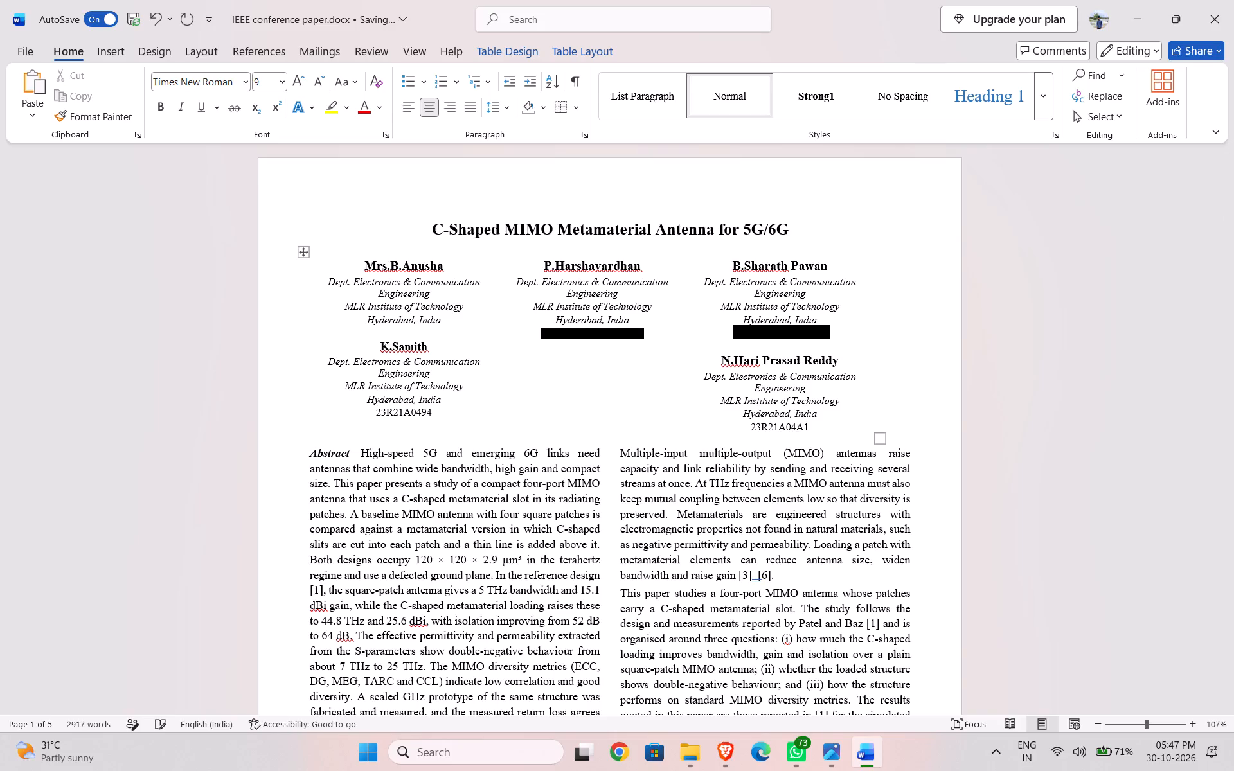
text(71)
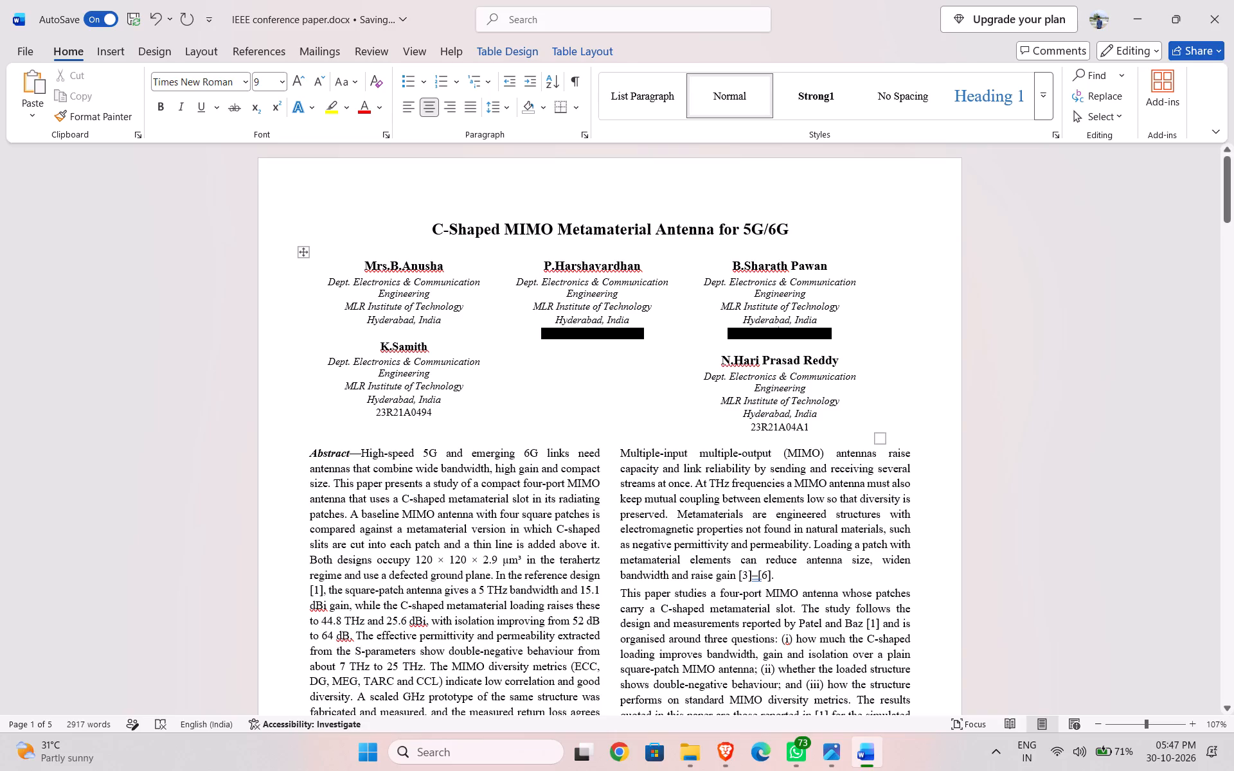
Replace the roll number under the last author of the second row with the copied e-mail address, adapted to that author's roll number.
drag(815, 426, 726, 422)
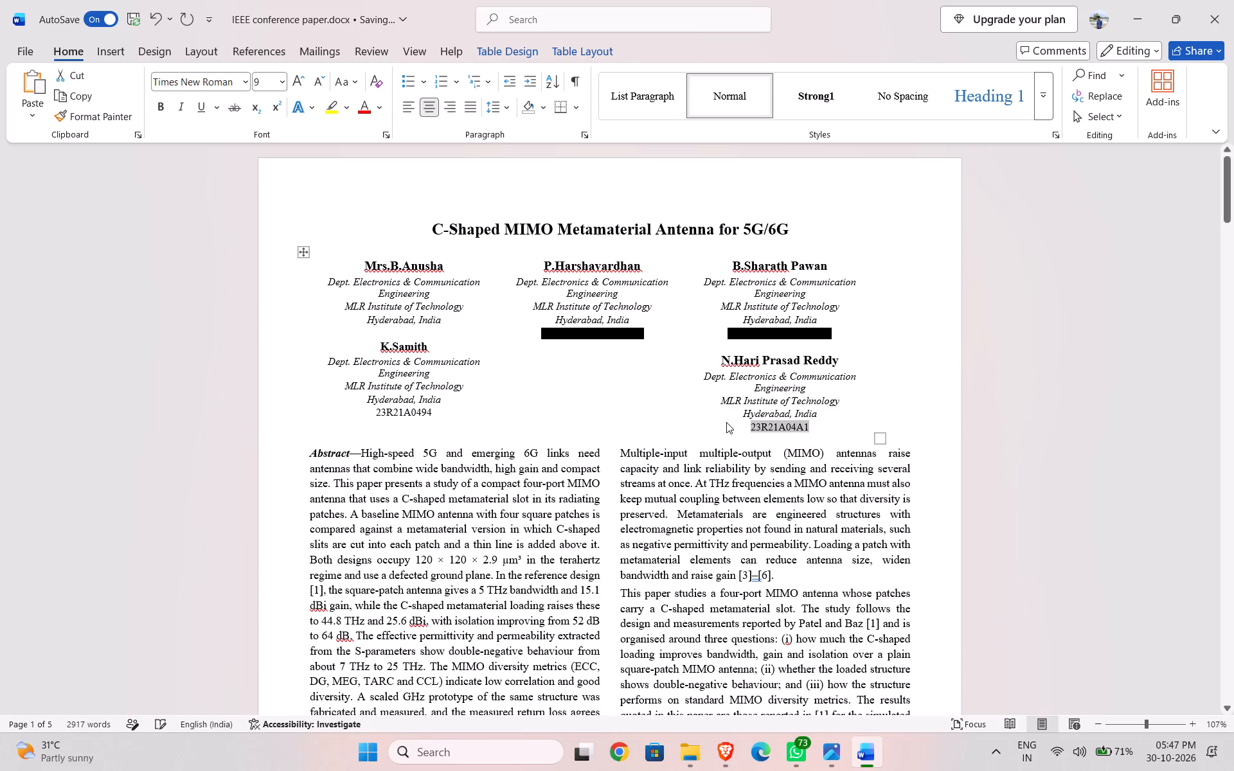
key(ctrl+v)
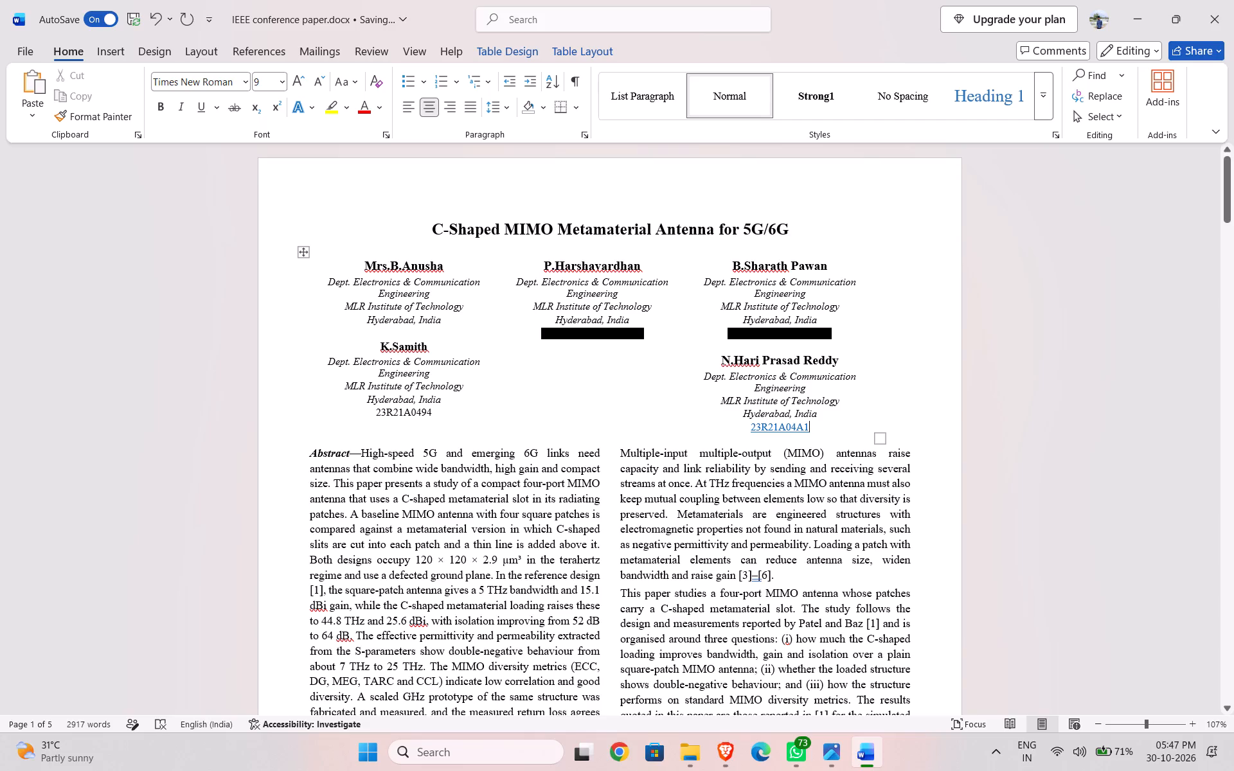
key(BackSpace)
key(BackSpace)
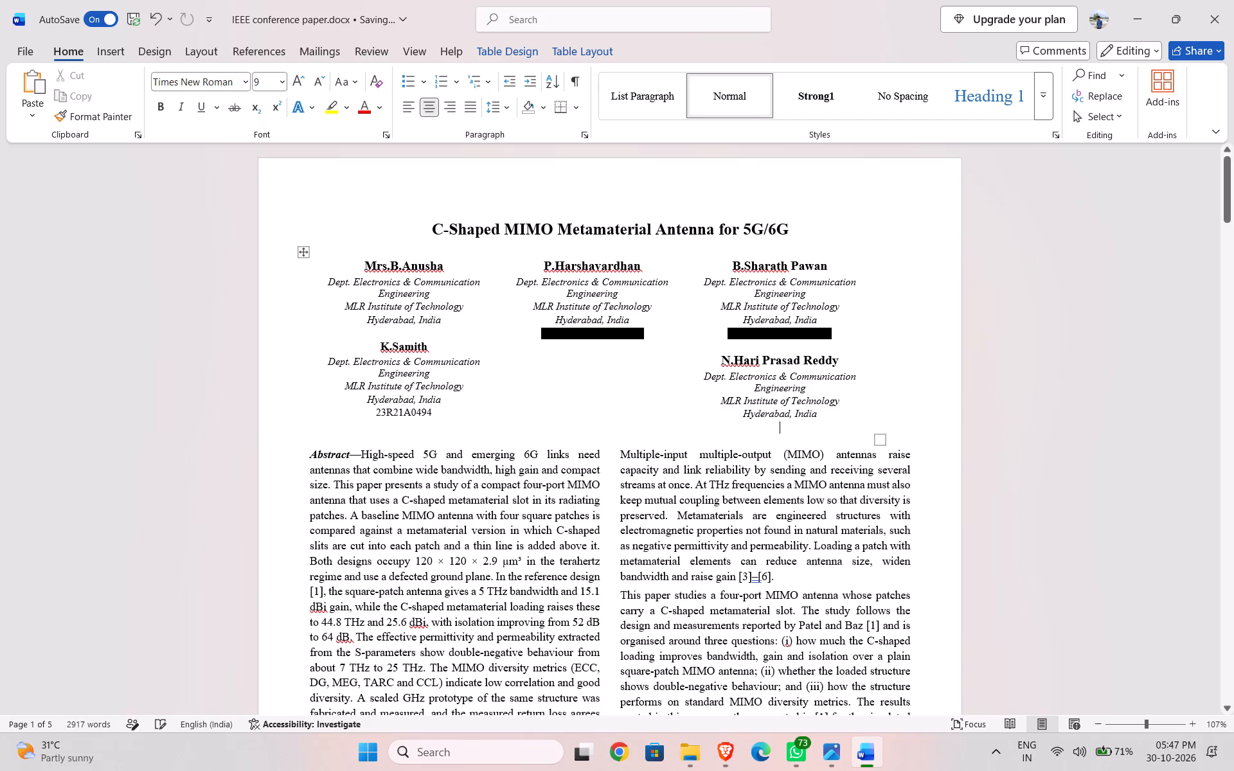
key(ctrl+v)
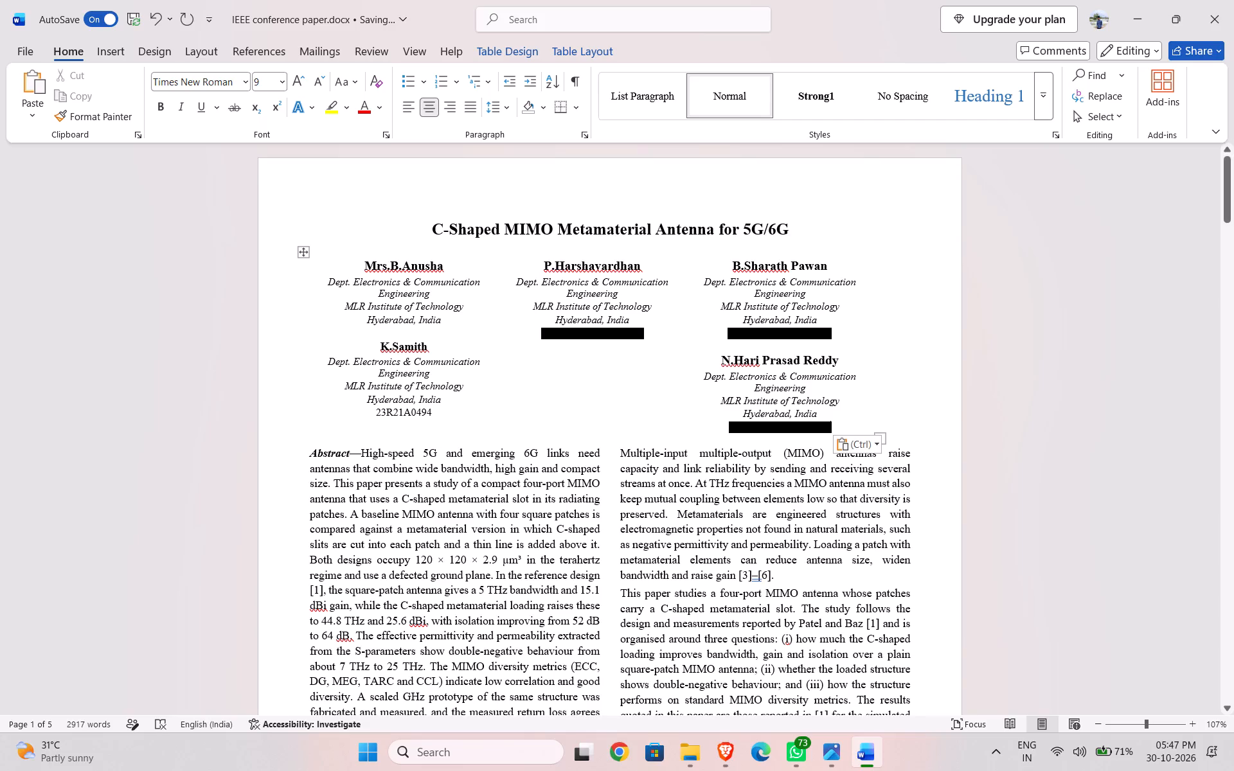
click(774, 425)
key(Right)
key(BackSpace)
key(1)
Replace the roll number under the first author of the second row with the copied e-mail address, adapted to that author's roll number.
drag(433, 411, 357, 409)
key(BackSpace)
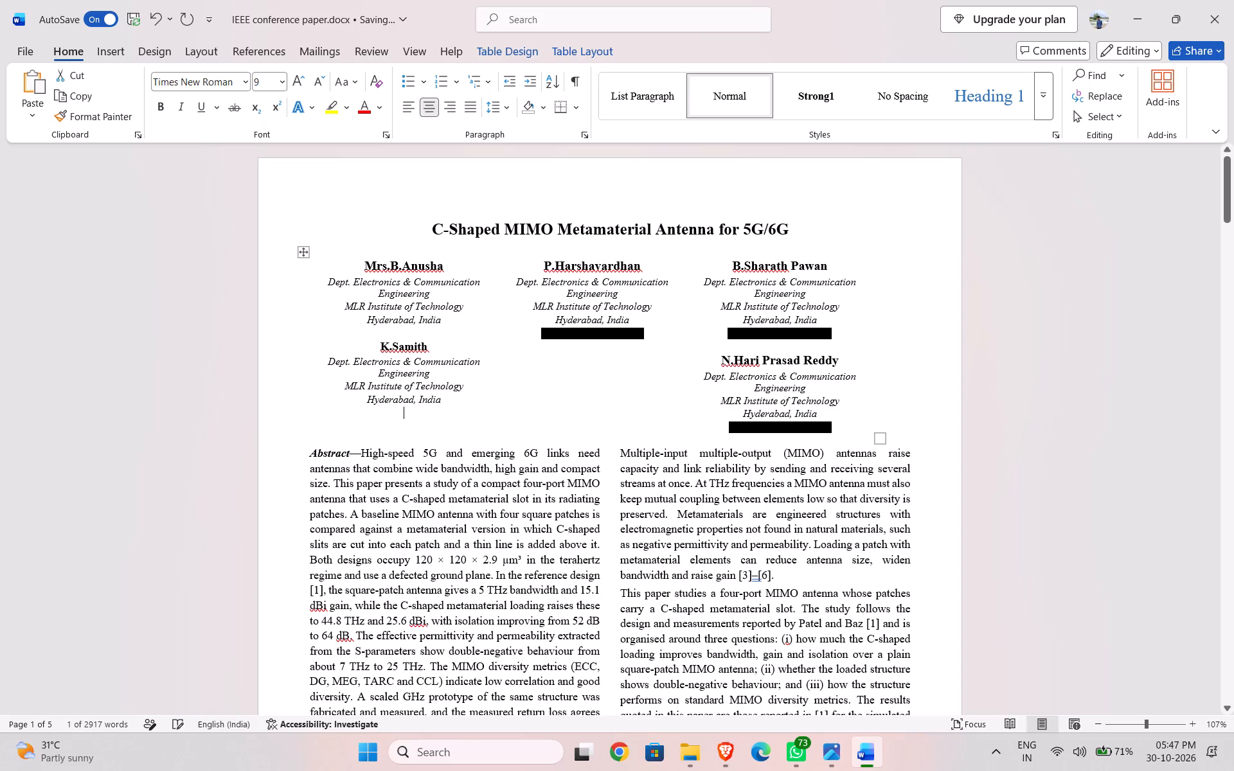
key(ctrl+v)
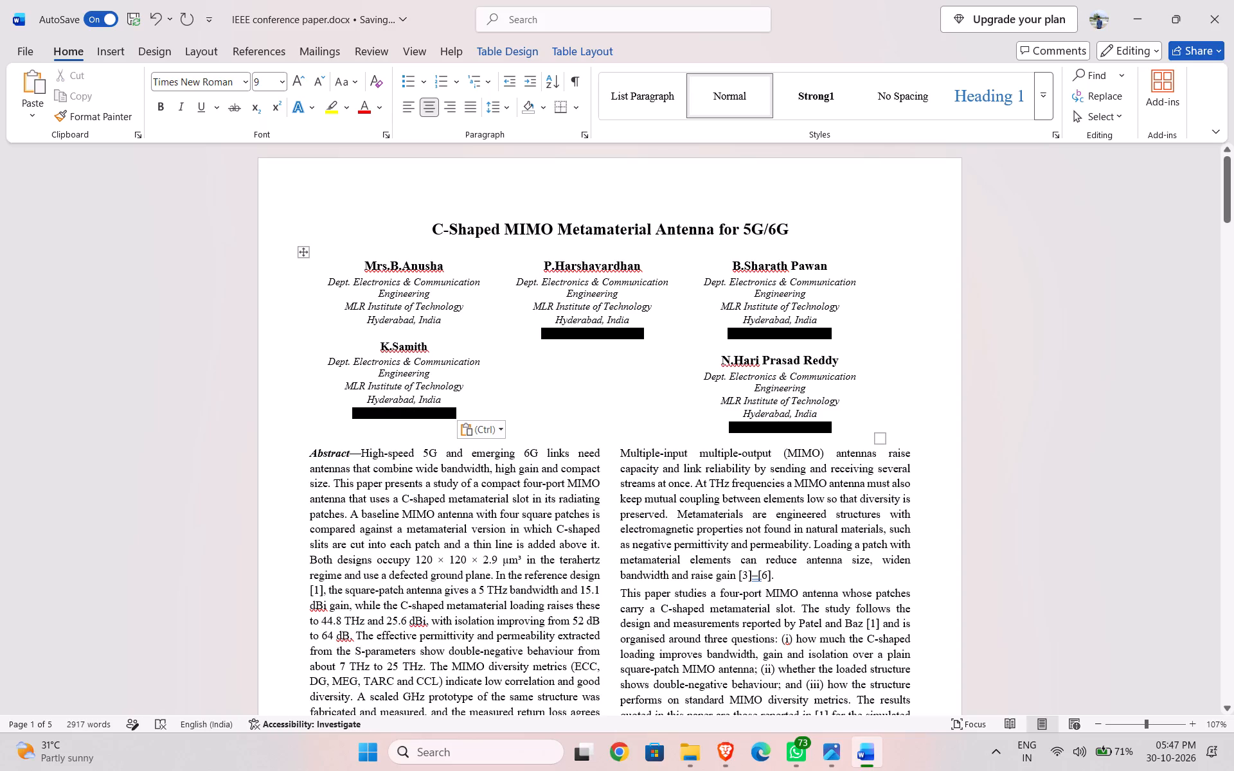
key(Left)
key(Left)
key(Left)
key(Left)
key(Left)
key(Left)
key(Left)
key(Left)
key(Left)
key(Left)
key(Left)
key(Left)
key(BackSpace)
key(BackSpace)
text(94)
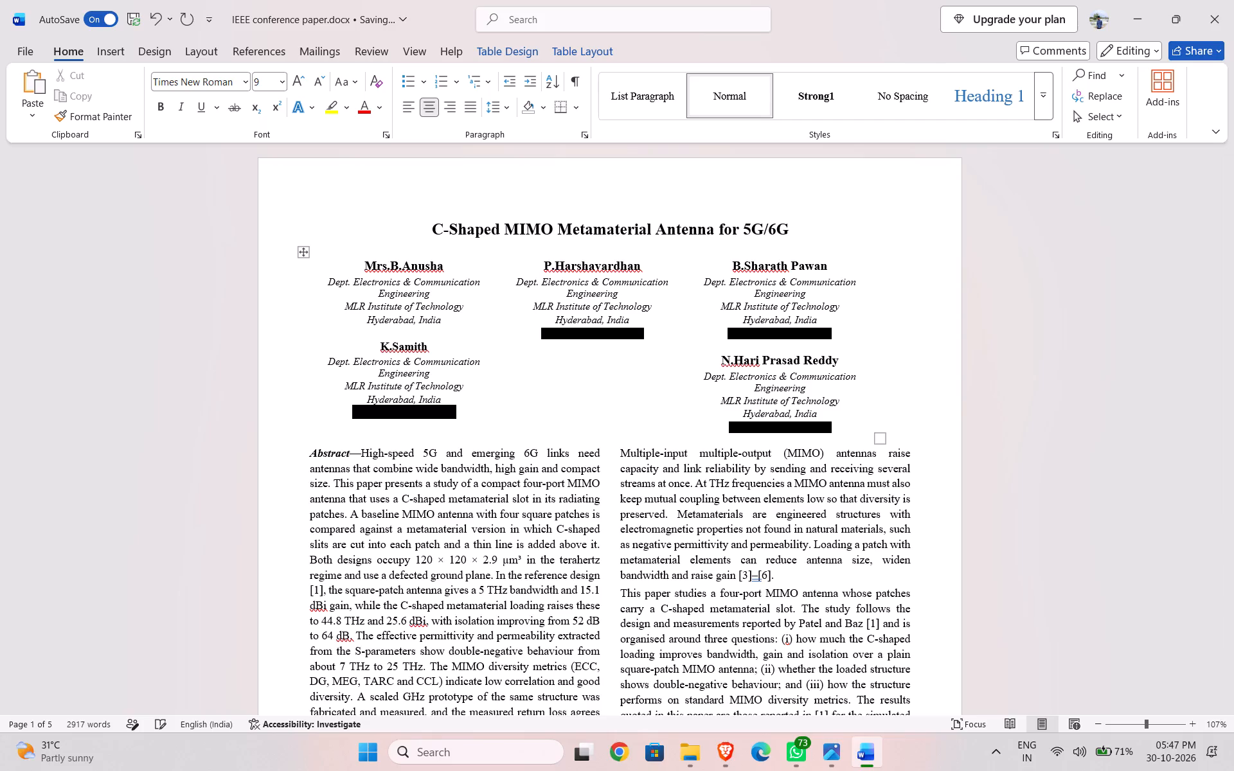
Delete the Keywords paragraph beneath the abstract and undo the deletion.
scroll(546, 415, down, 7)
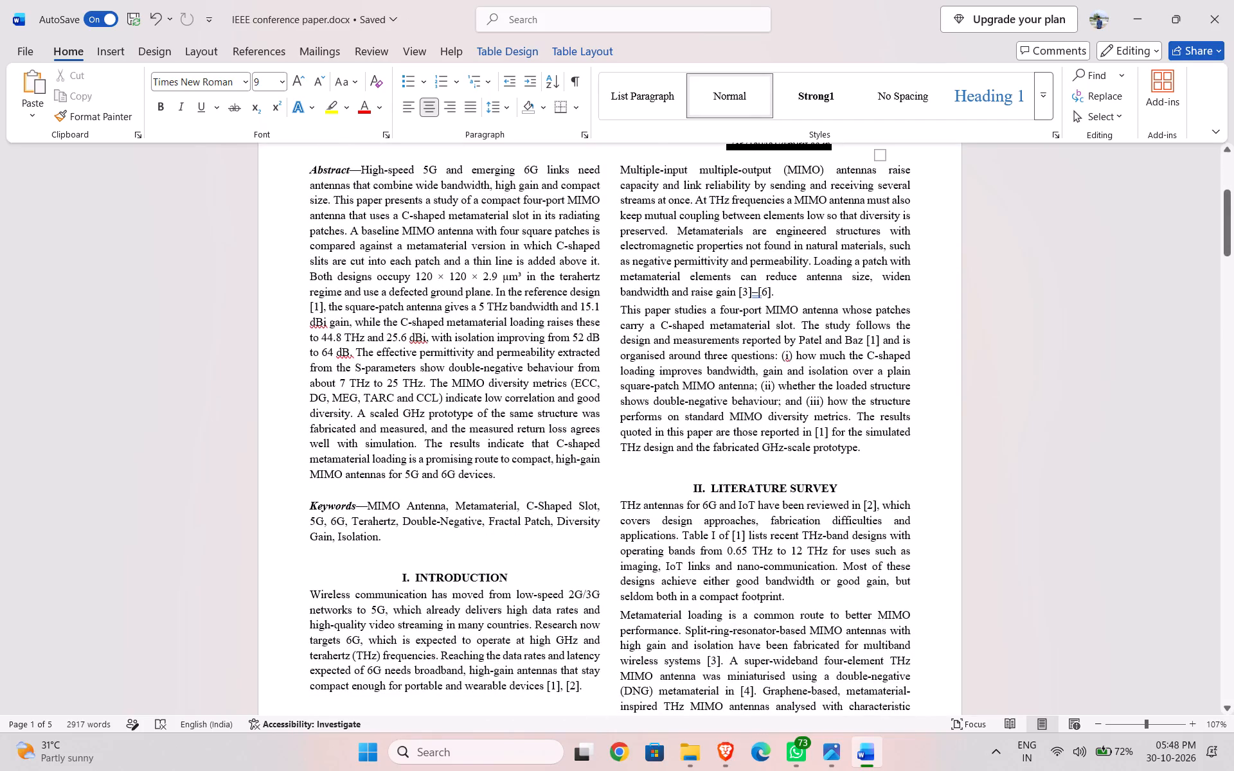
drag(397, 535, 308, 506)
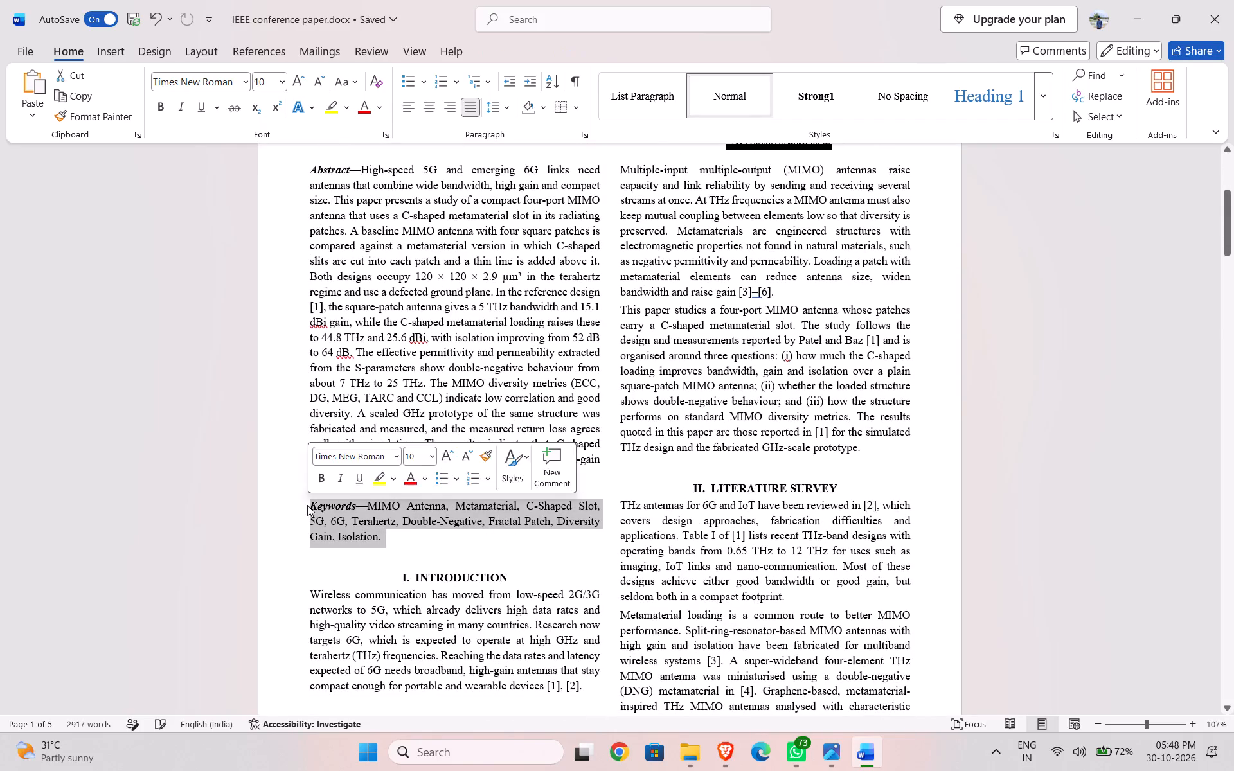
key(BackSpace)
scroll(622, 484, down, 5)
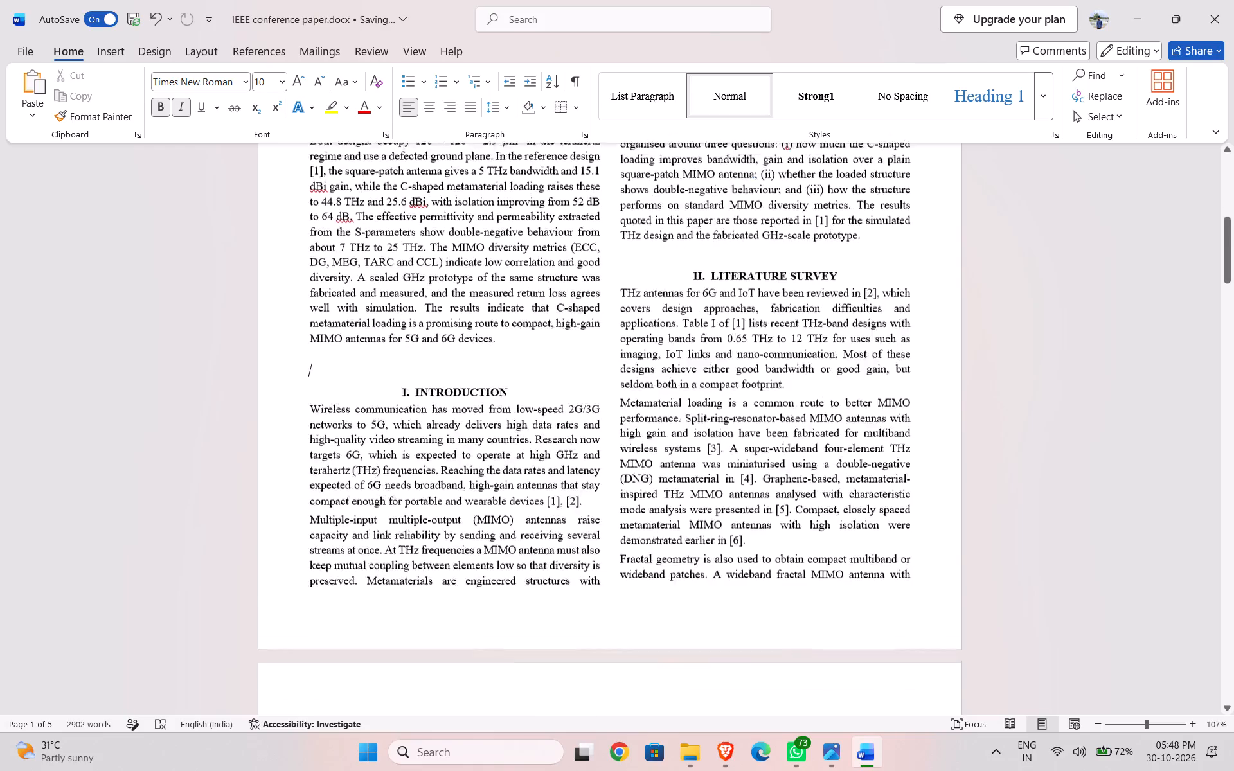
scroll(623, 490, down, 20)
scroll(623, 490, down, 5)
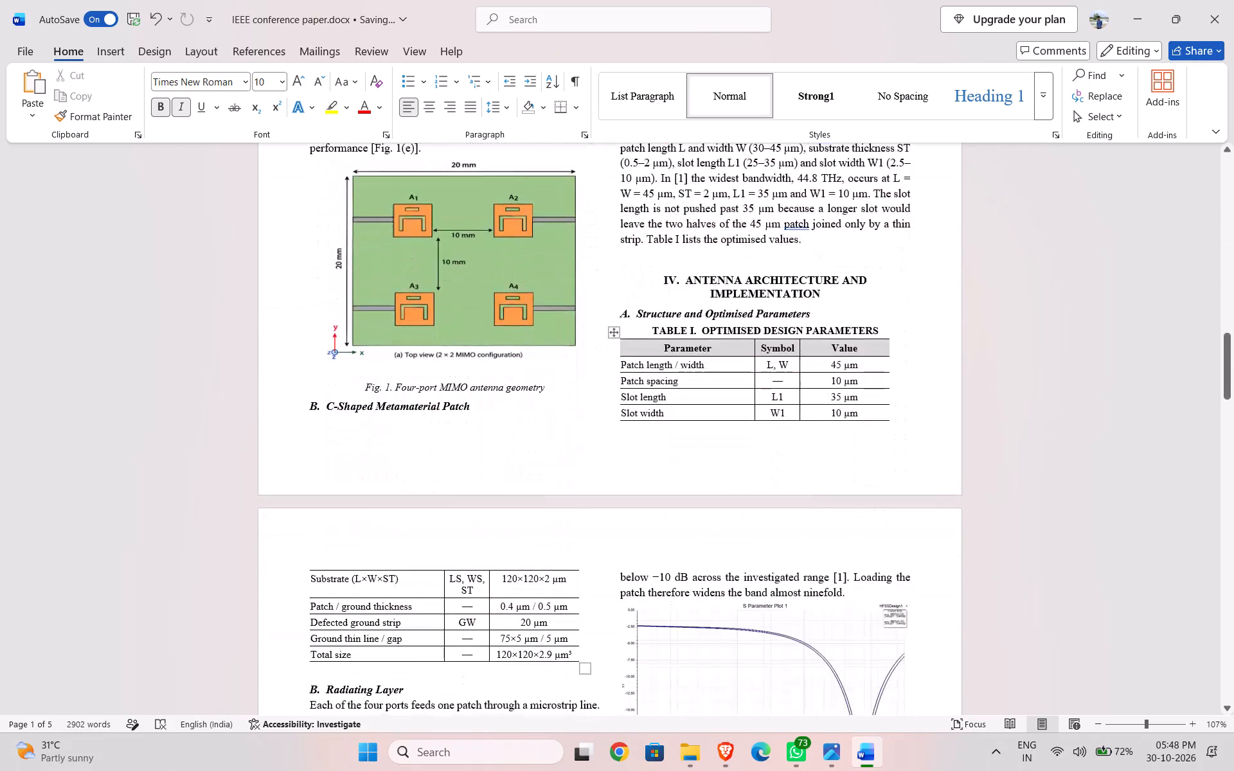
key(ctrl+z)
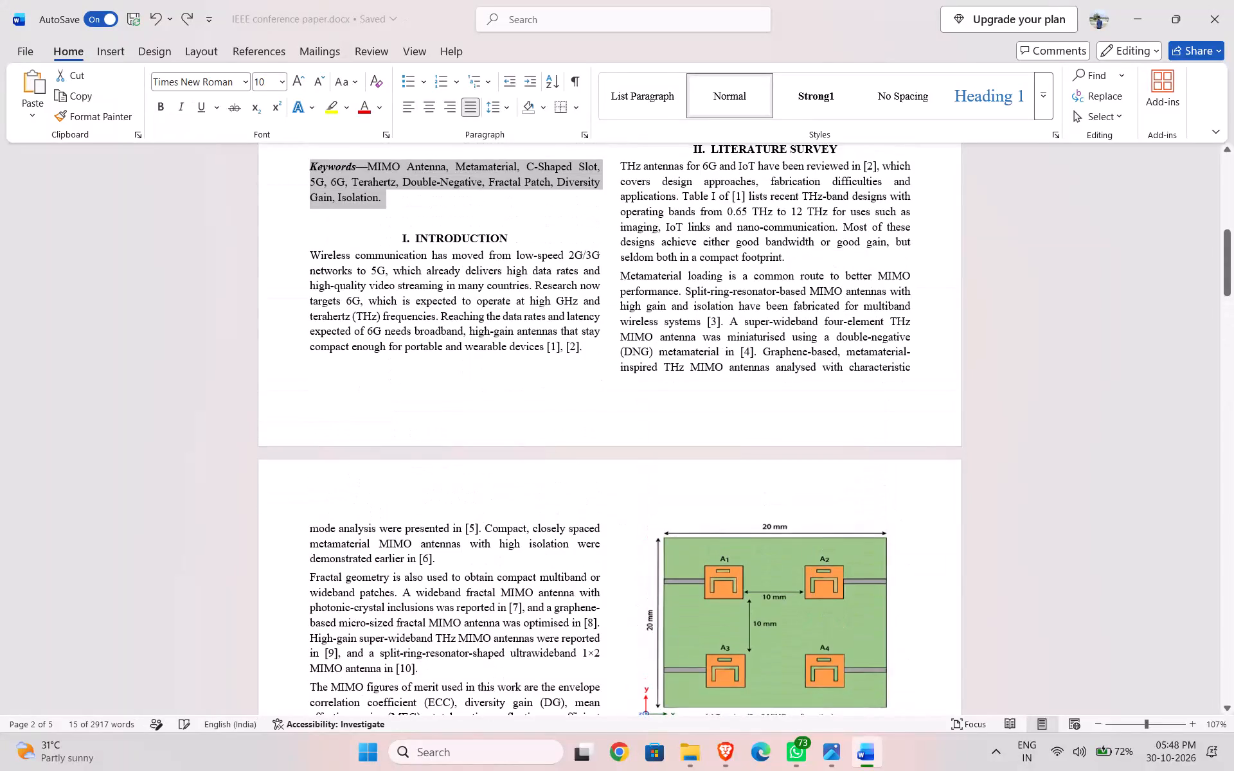
Delete the selected Keywords paragraph between the abstract and the Introduction, together with the extra empty line left there.
scroll(616, 495, down, 15)
scroll(616, 495, up, 2)
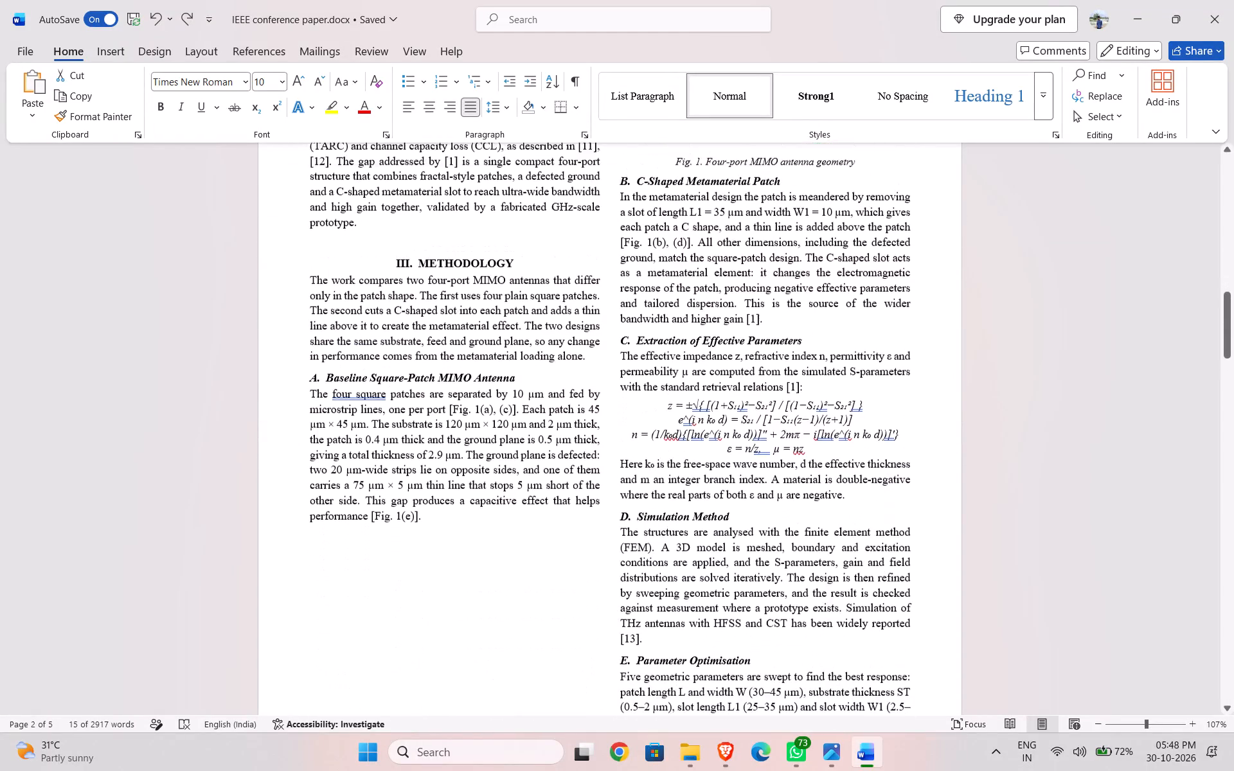
scroll(616, 495, up, 11)
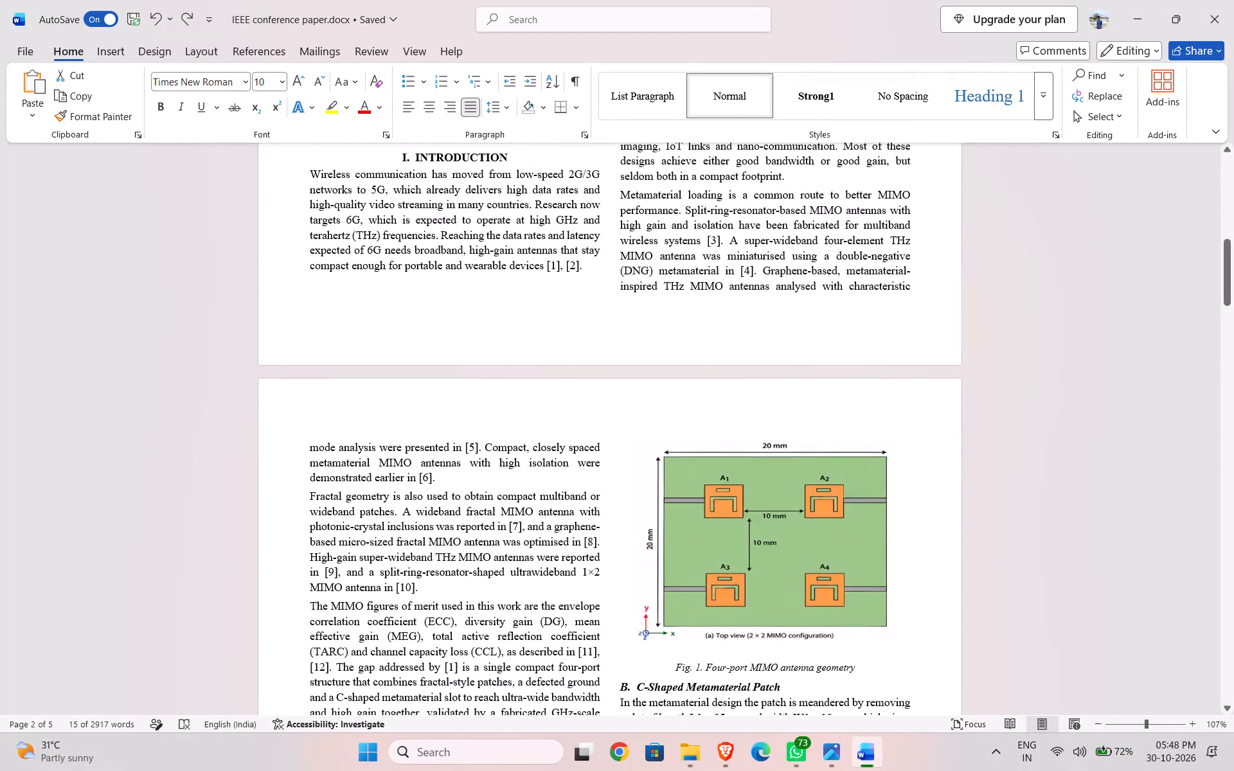
scroll(509, 292, up, 4)
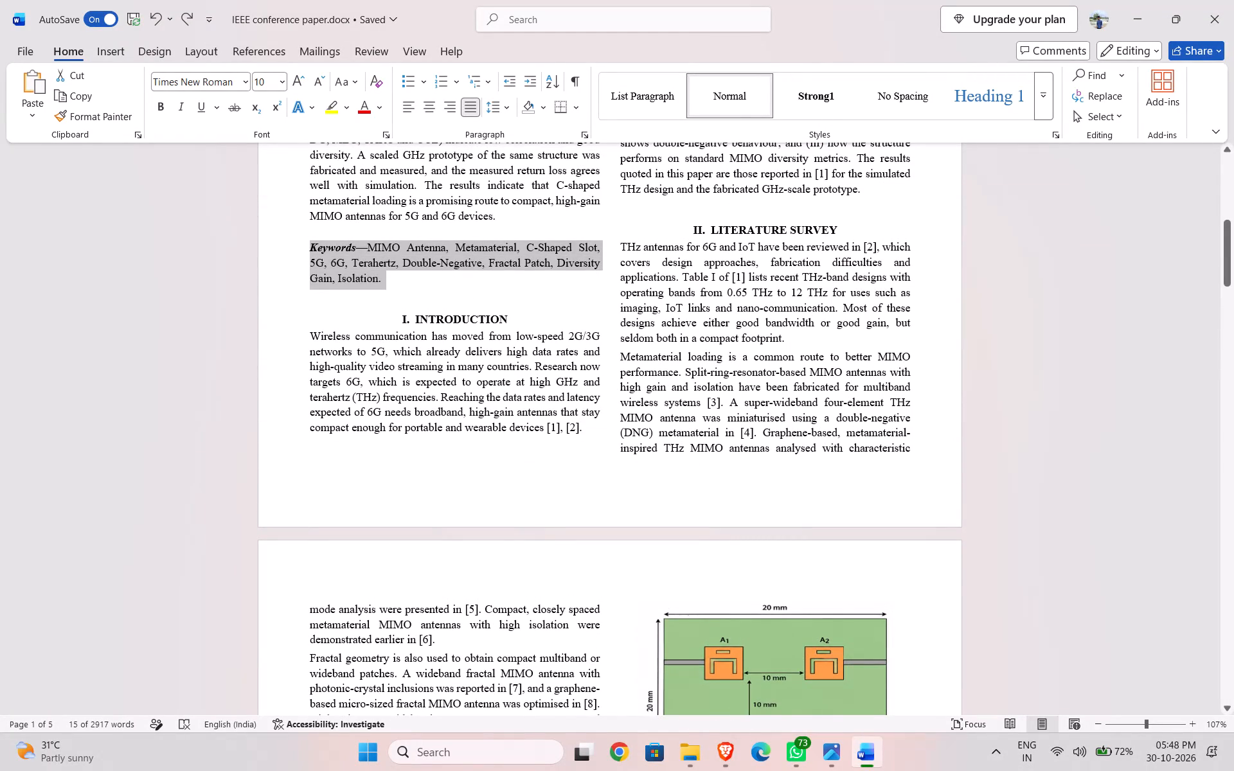
key(BackSpace)
scroll(604, 420, down, 10)
scroll(605, 421, up, 7)
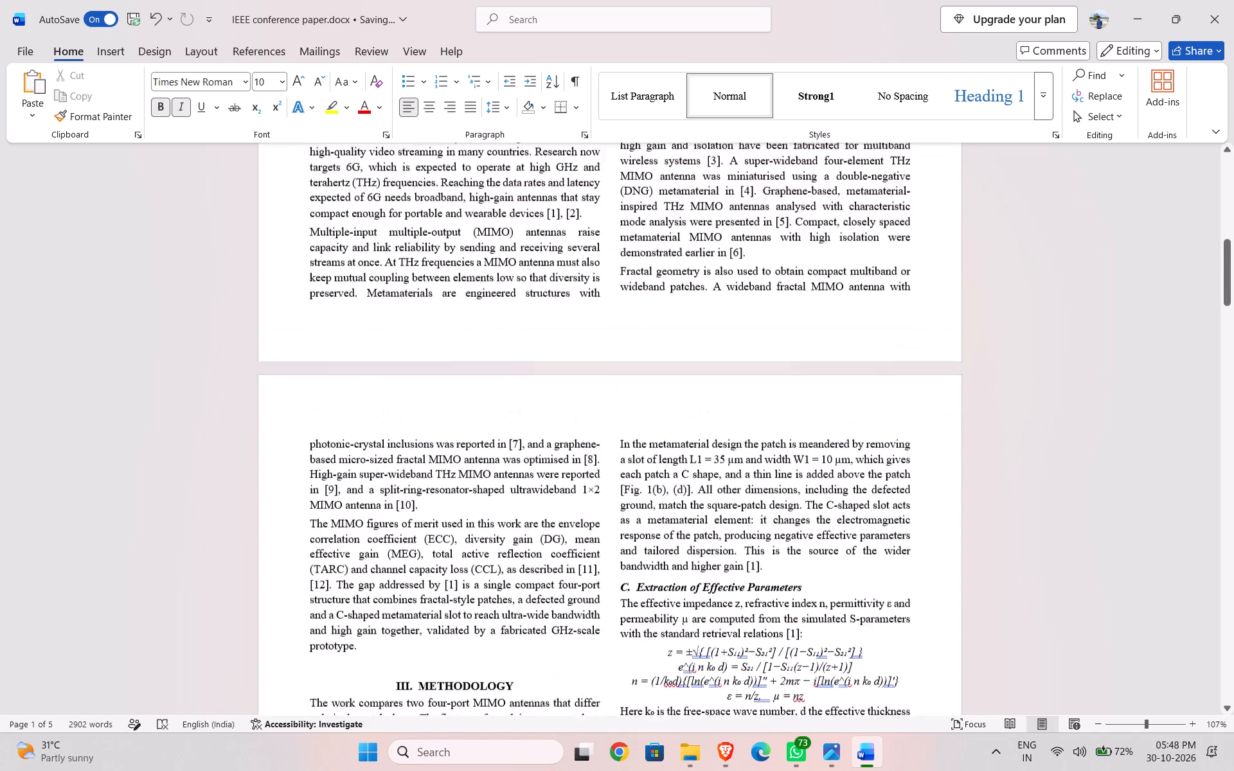
scroll(605, 421, up, 5)
key(BackSpace)
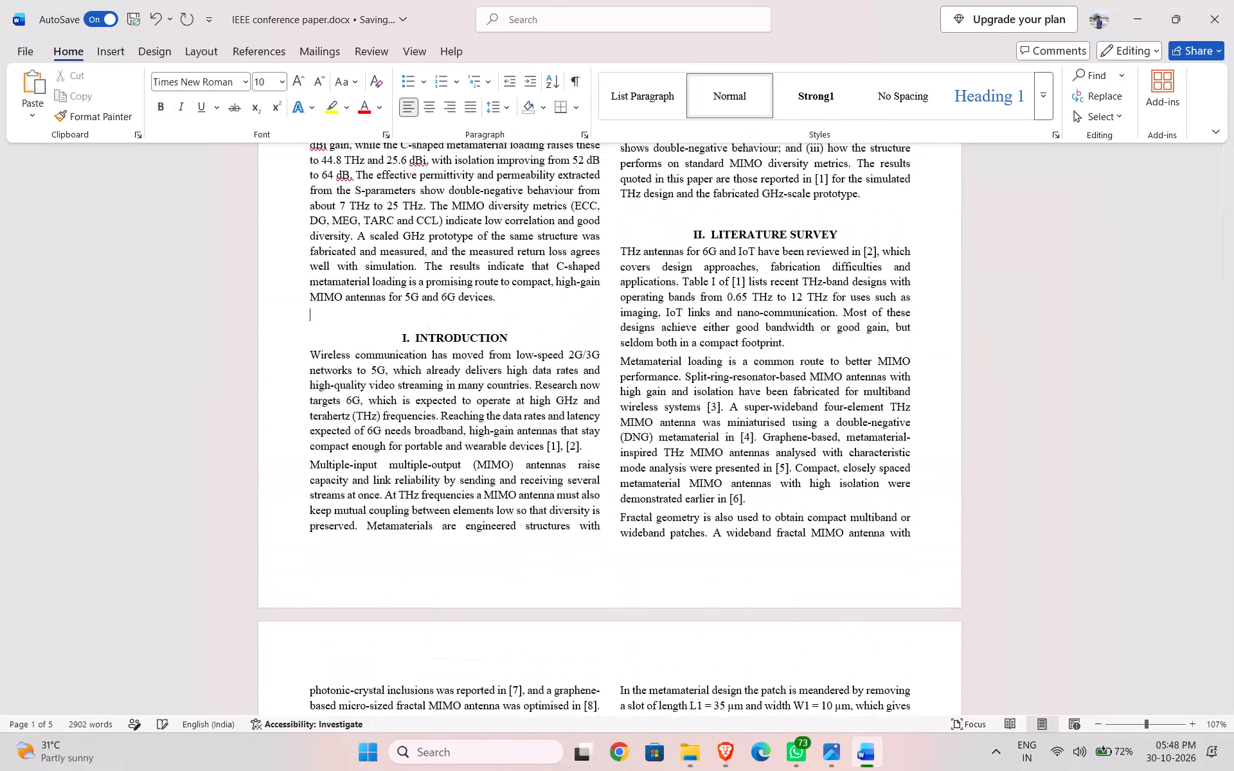
Look through the paper's pages, from the author block to the figures, comparison table and references, to check the layout.
scroll(755, 436, up, 2)
scroll(755, 436, down, 4)
scroll(755, 436, up, 1)
scroll(755, 436, down, 20)
scroll(755, 436, down, 5)
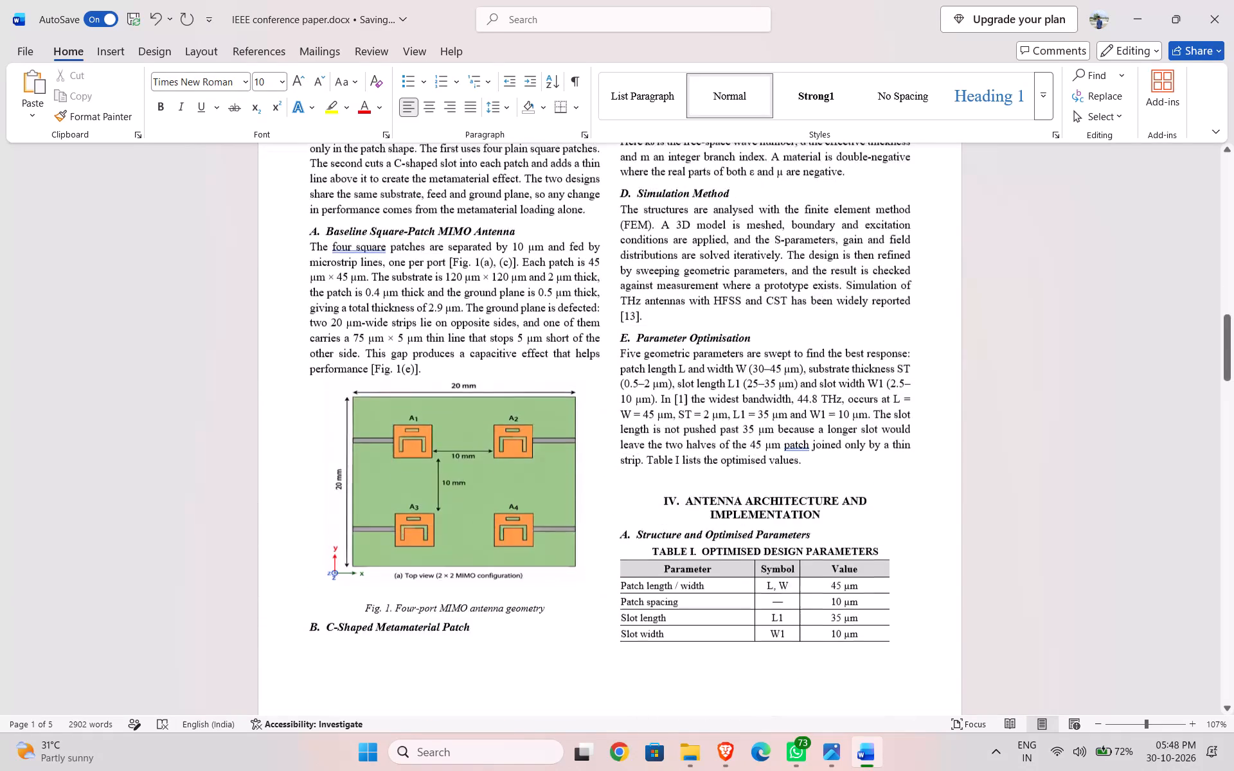
scroll(755, 436, down, 20)
scroll(755, 436, down, 20)
scroll(755, 436, down, 9)
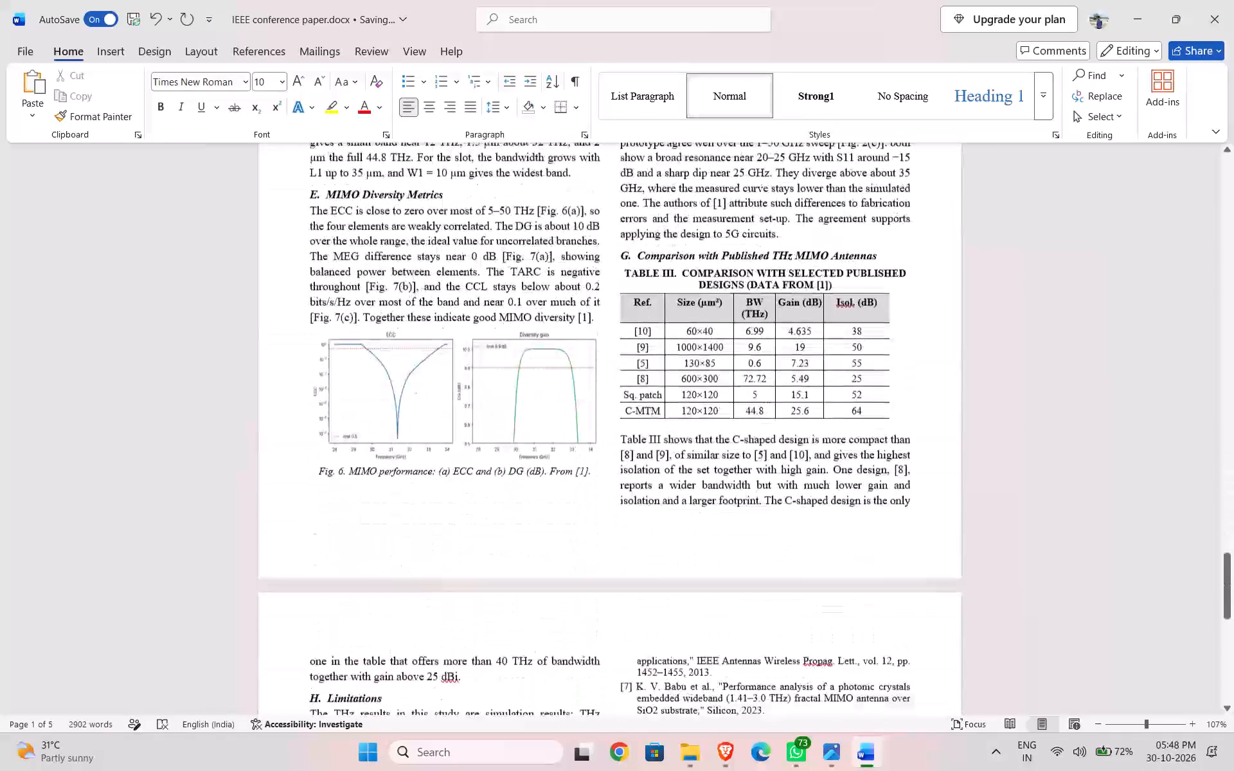
scroll(755, 436, down, 18)
scroll(755, 436, up, 20)
scroll(755, 436, up, 3)
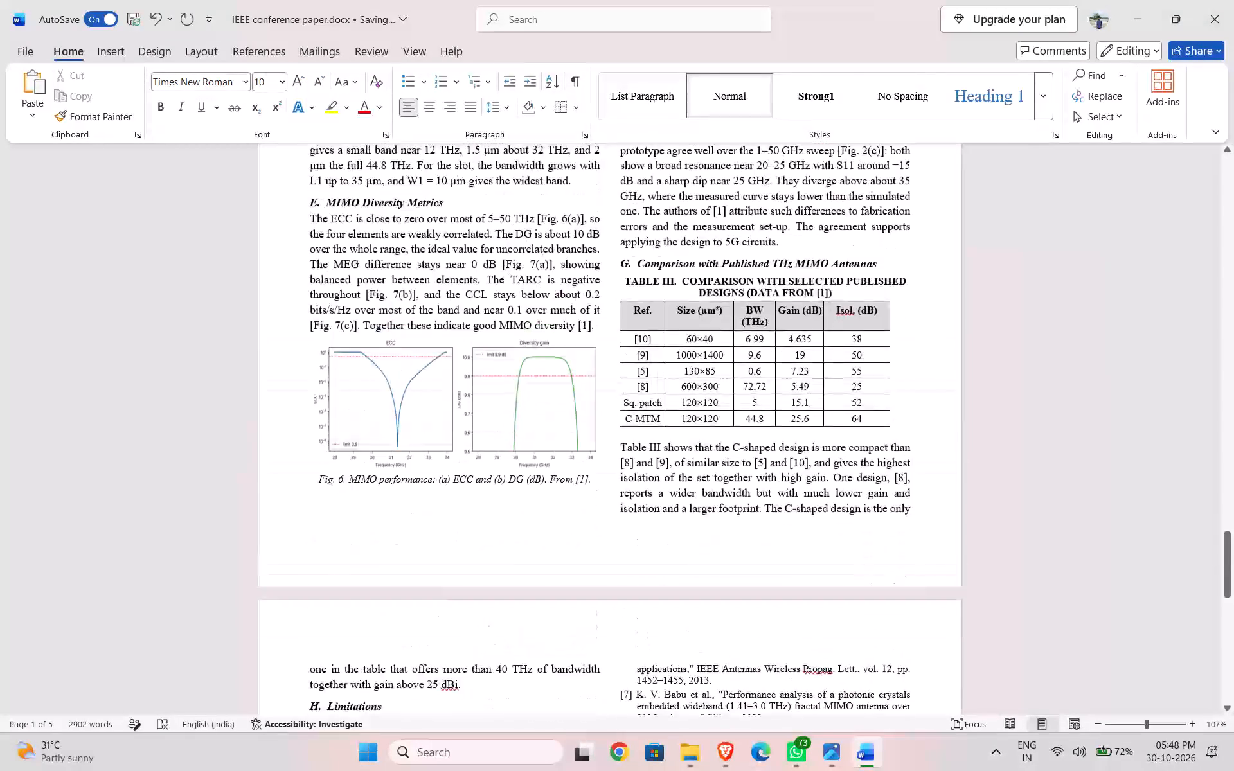
scroll(753, 436, up, 20)
scroll(753, 436, up, 20)
scroll(753, 436, up, 6)
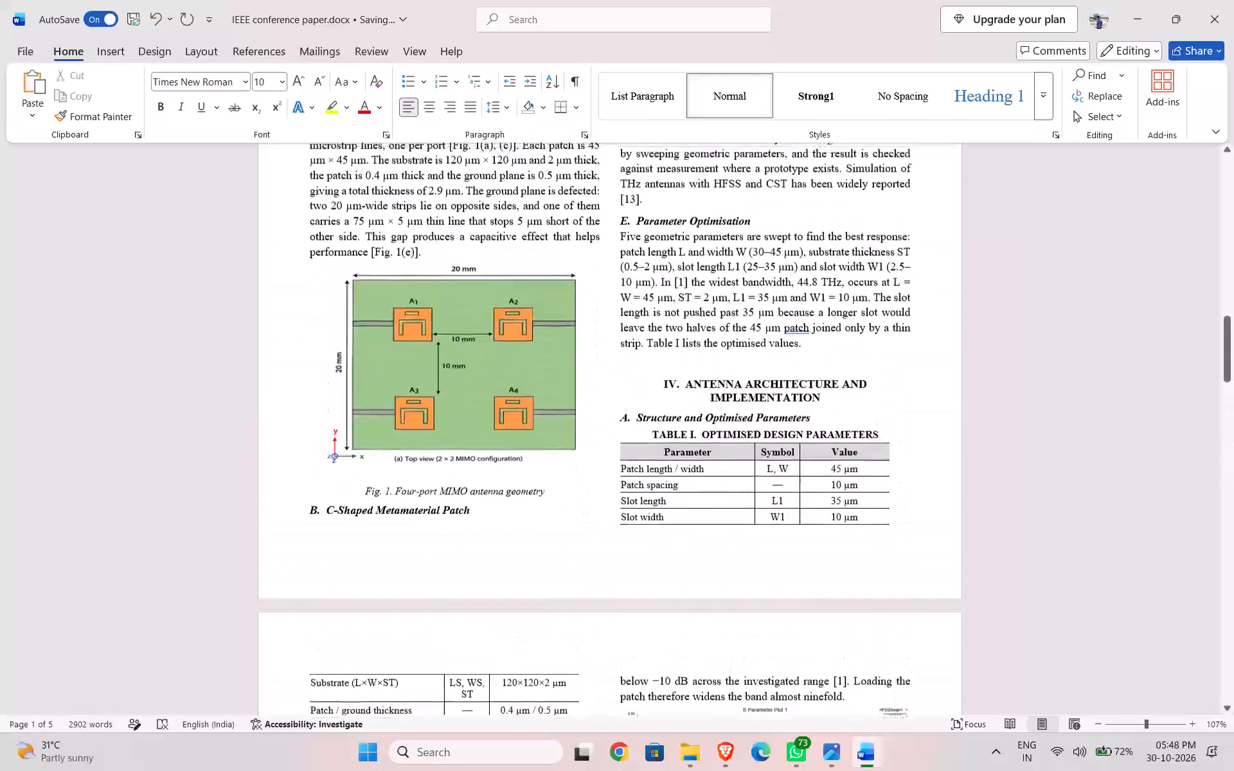
scroll(753, 436, up, 3)
scroll(604, 495, up, 20)
scroll(604, 495, up, 8)
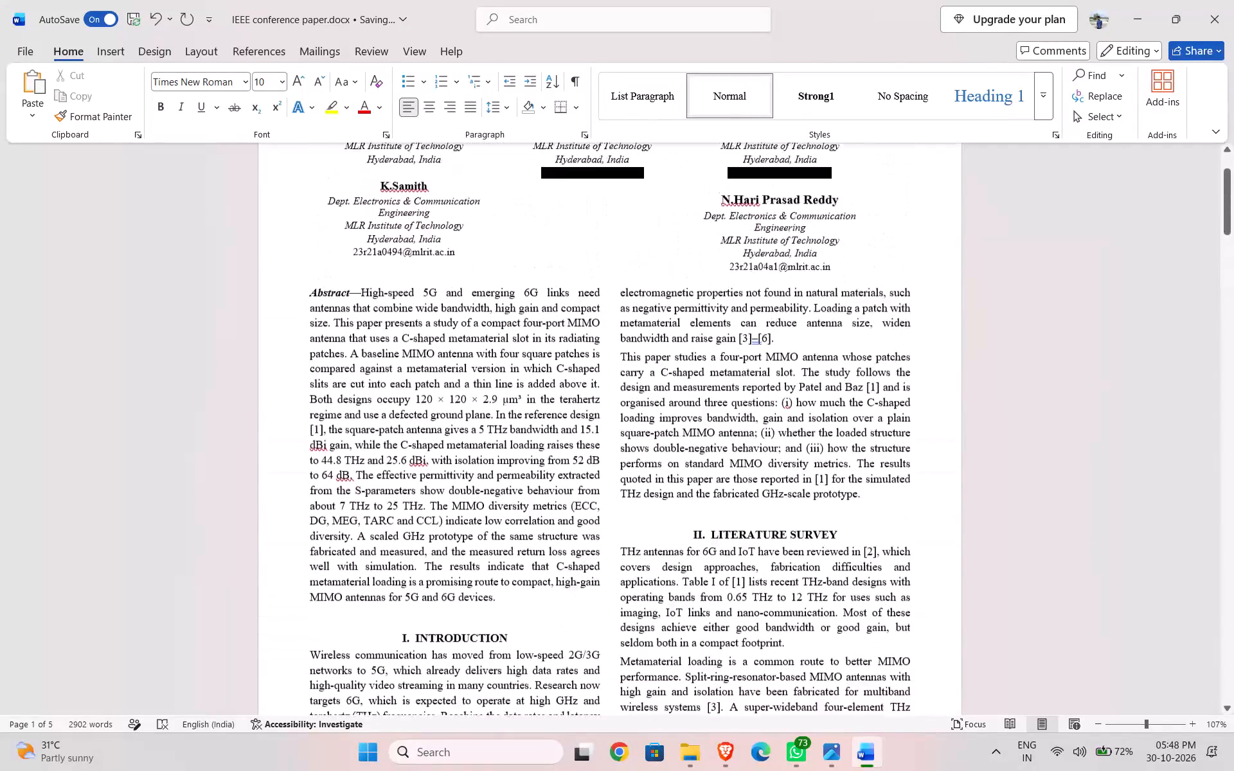
scroll(604, 495, up, 11)
Delete the antenna geometry picture above the Fig. 1 caption in the Baseline Square-Patch MIMO Antenna section.
scroll(604, 495, down, 20)
scroll(604, 495, down, 4)
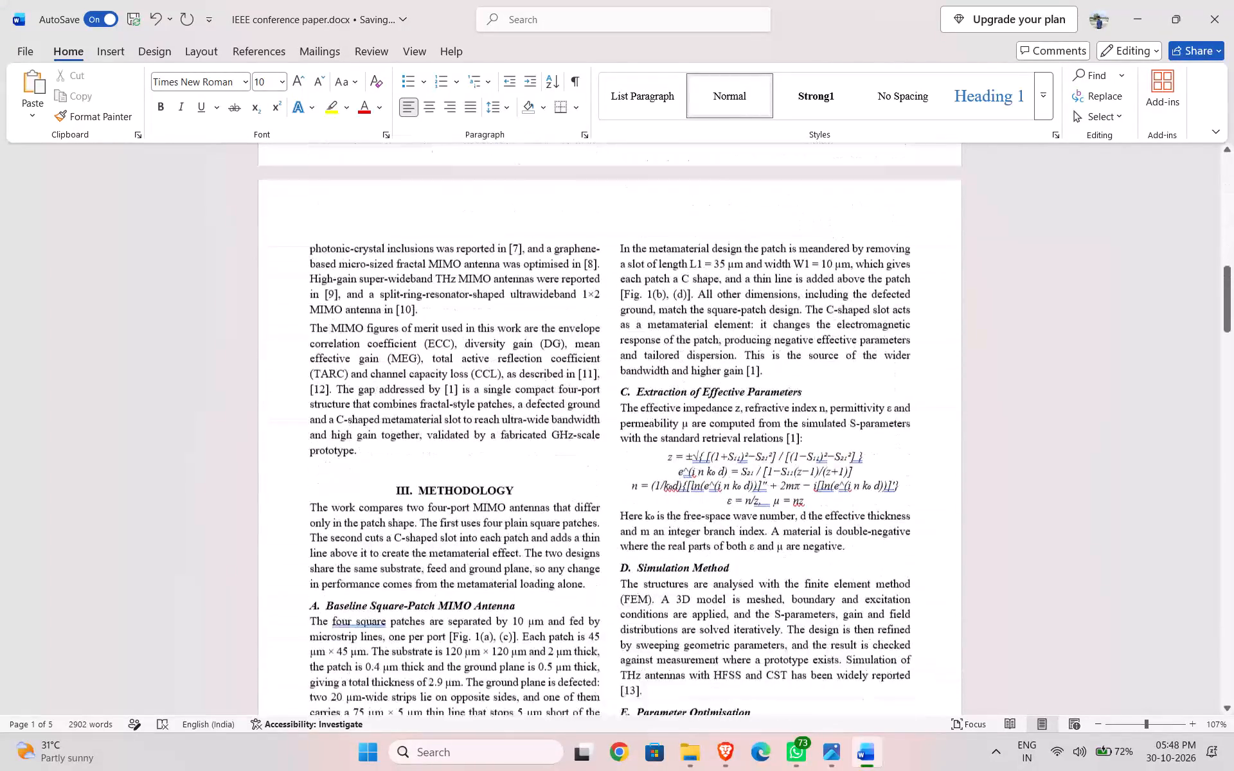
scroll(604, 495, down, 9)
click(445, 388)
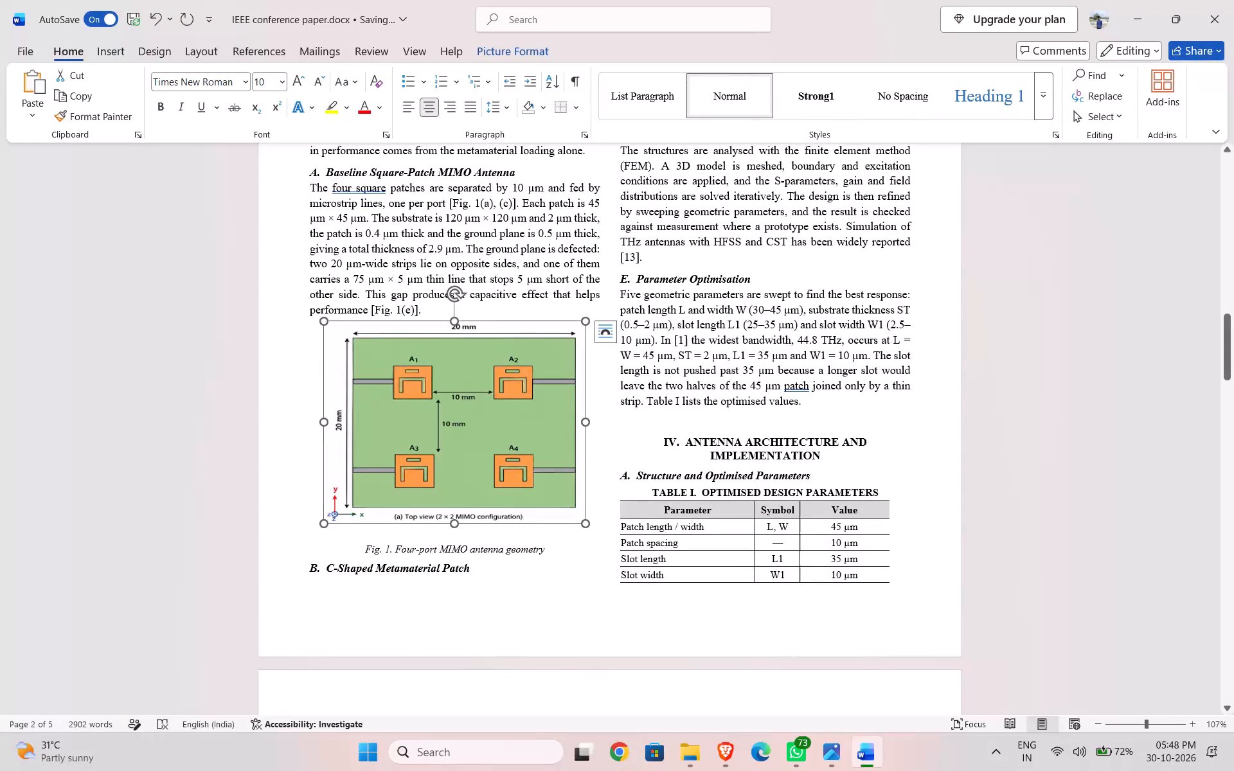
key(Delete)
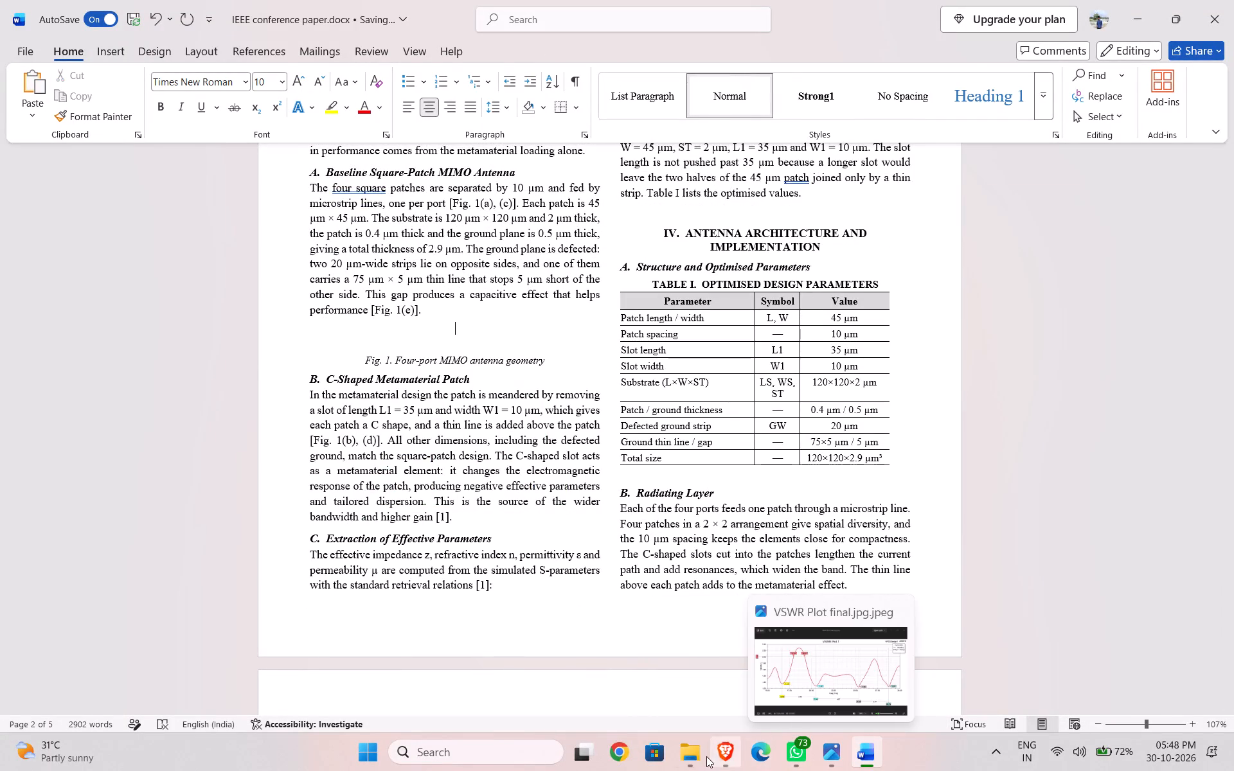
Switch to File Explorer and look through the files in the 4th year major project MIMO folder.
click(686, 756)
scroll(819, 414, up, 2)
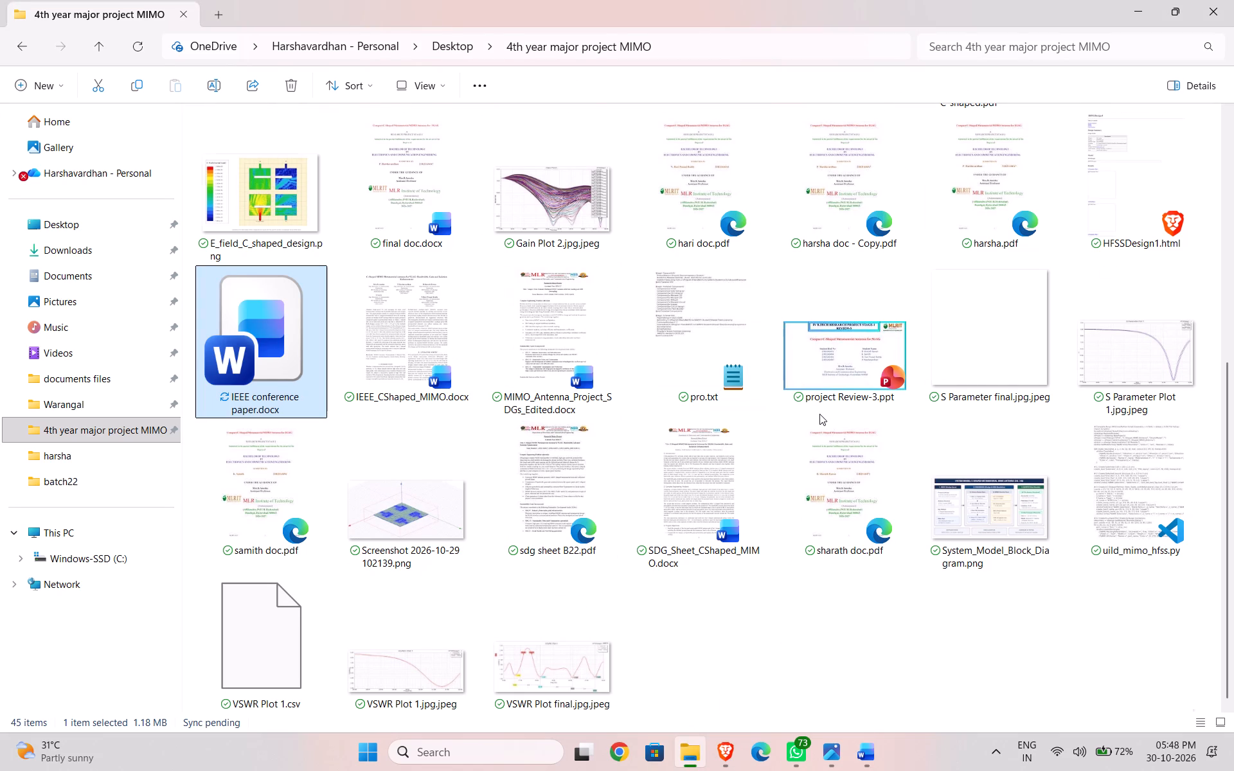
scroll(819, 414, up, 4)
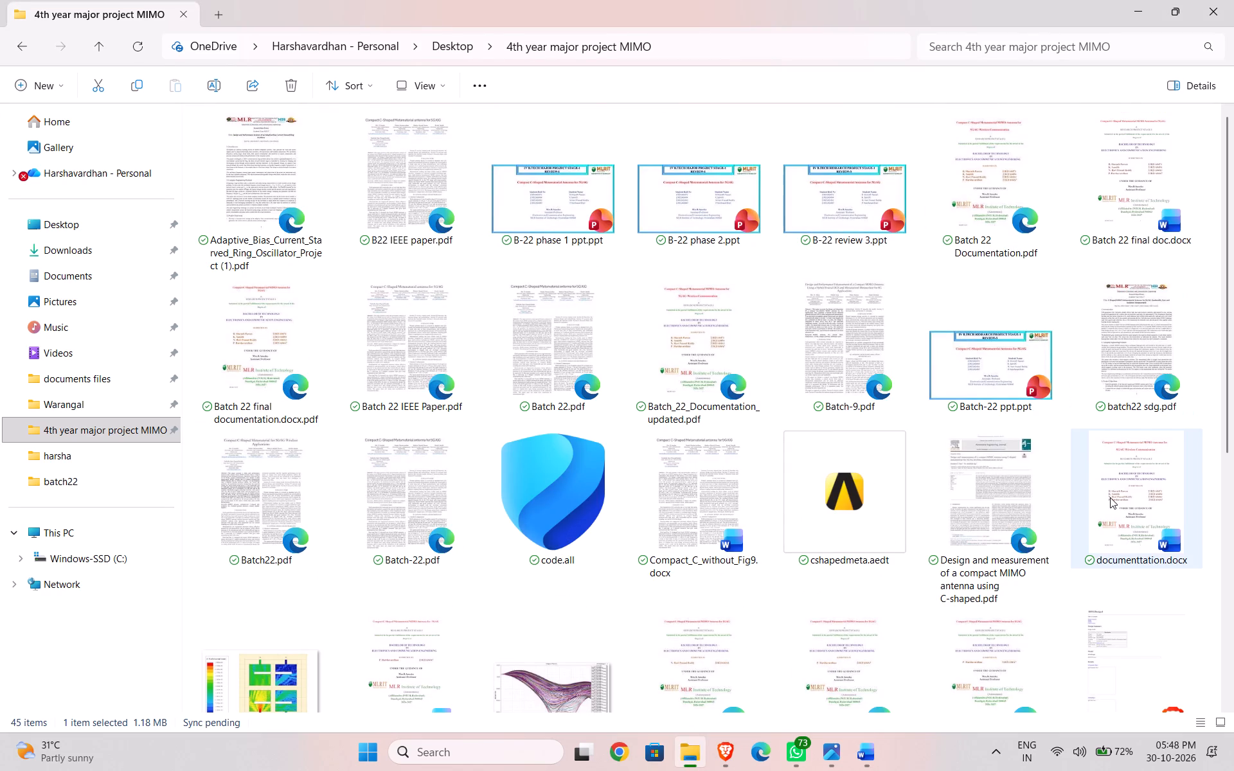
scroll(951, 523, down, 2)
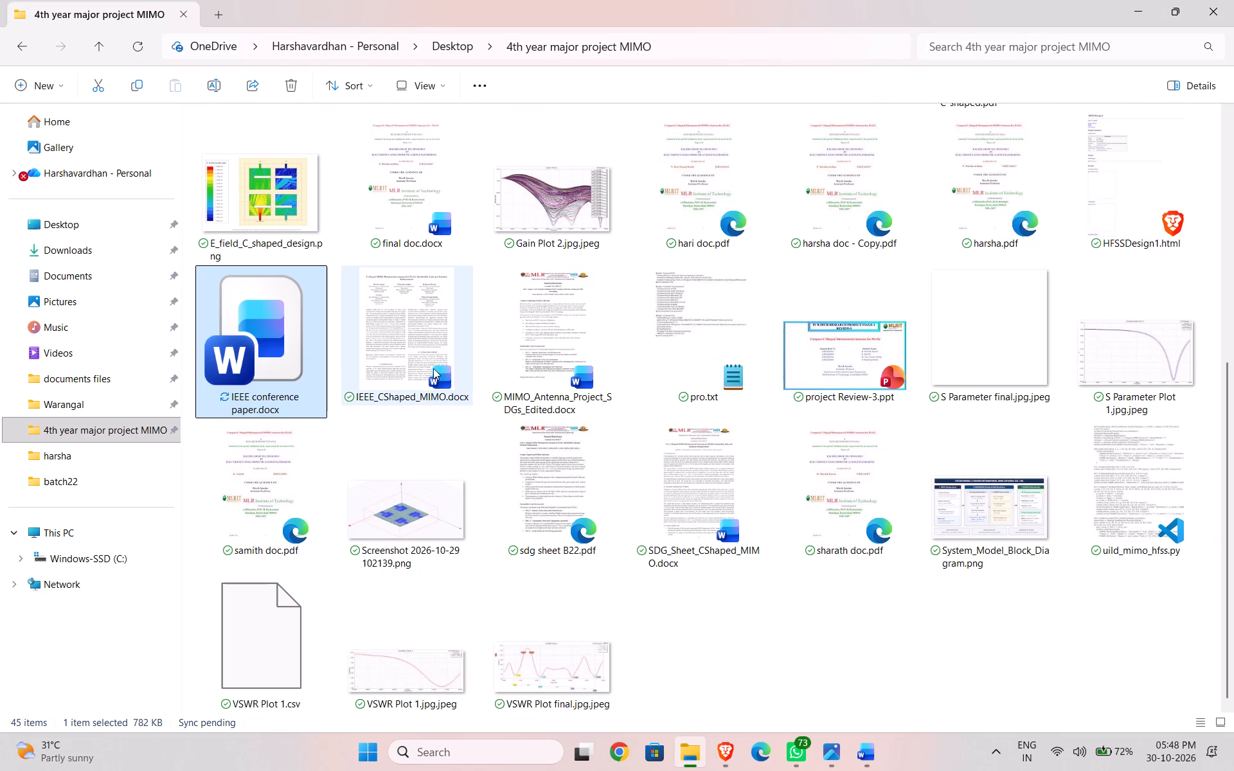
Open final doc.docx from the project folder and copy the dimensioned antenna picture above the Fig. 3.2 caption in section 3.2 Dimensioned Geometry.
double_click(388, 199)
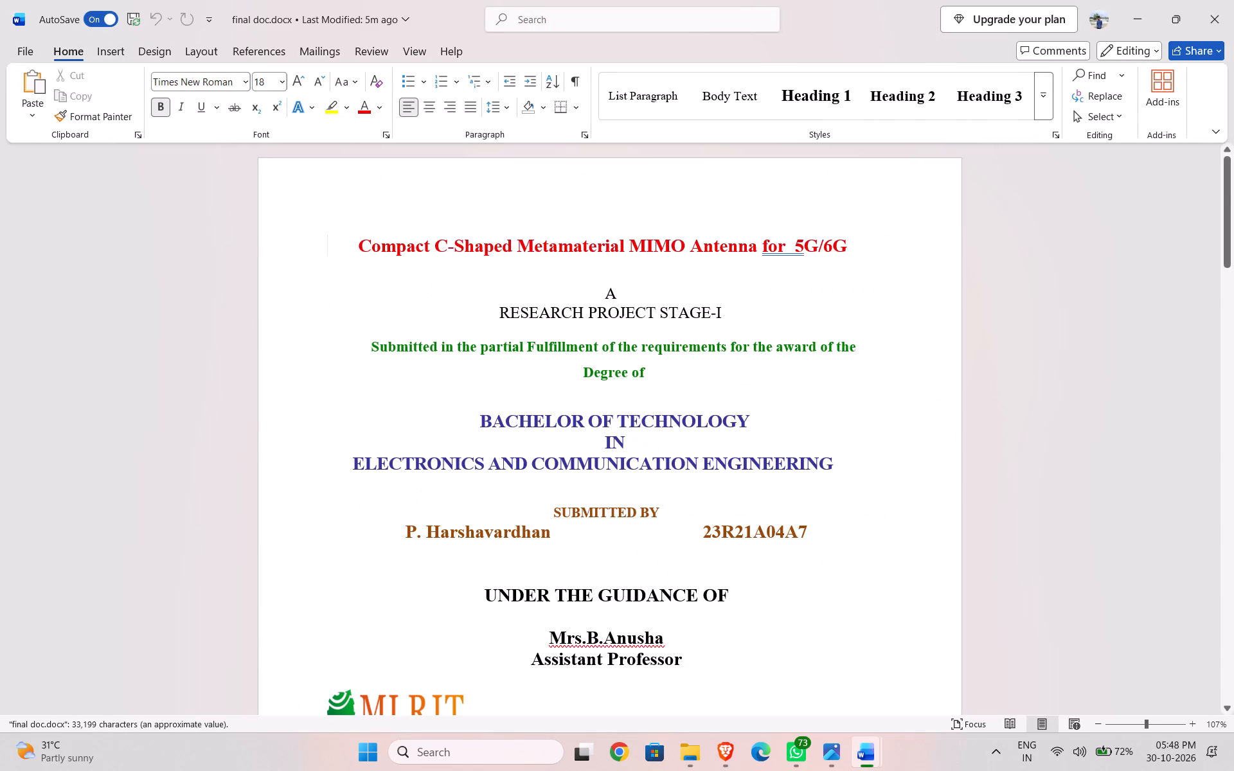
scroll(668, 387, down, 20)
scroll(668, 387, down, 20)
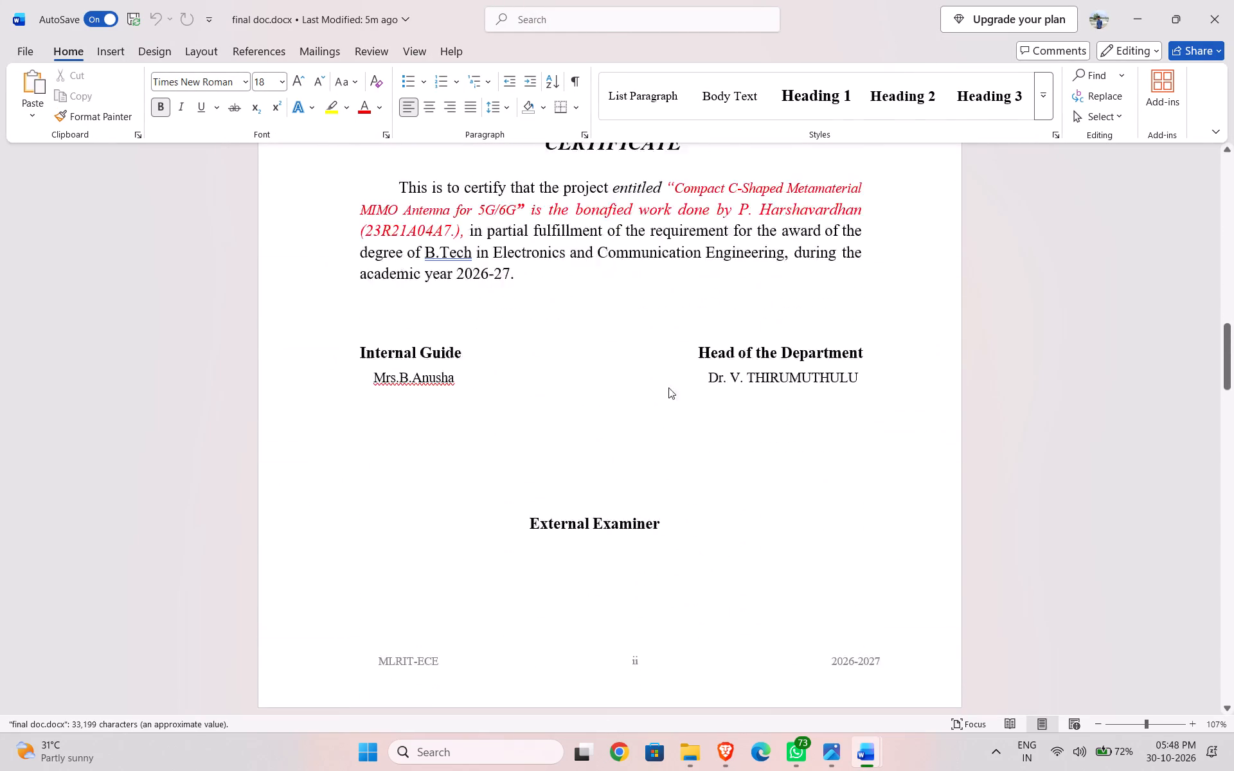
scroll(668, 387, down, 15)
drag(1229, 387, 1223, 520)
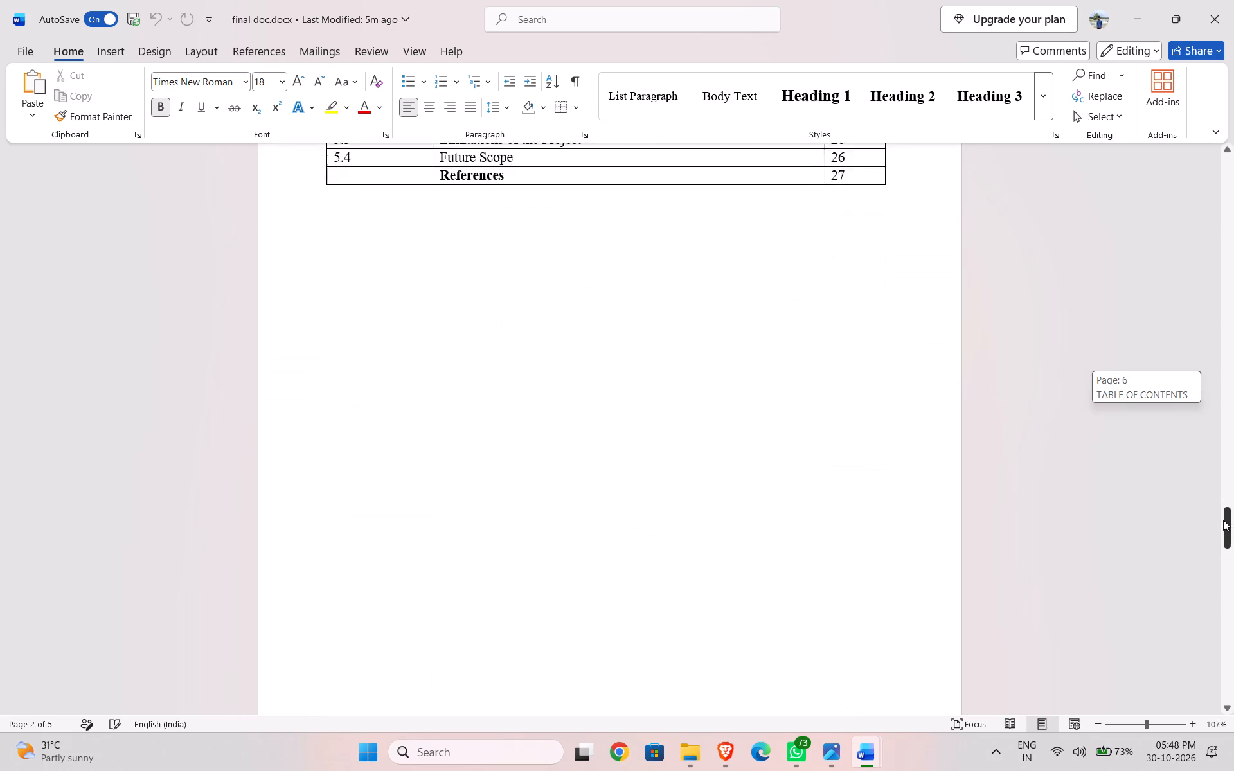
drag(1223, 520, 1220, 570)
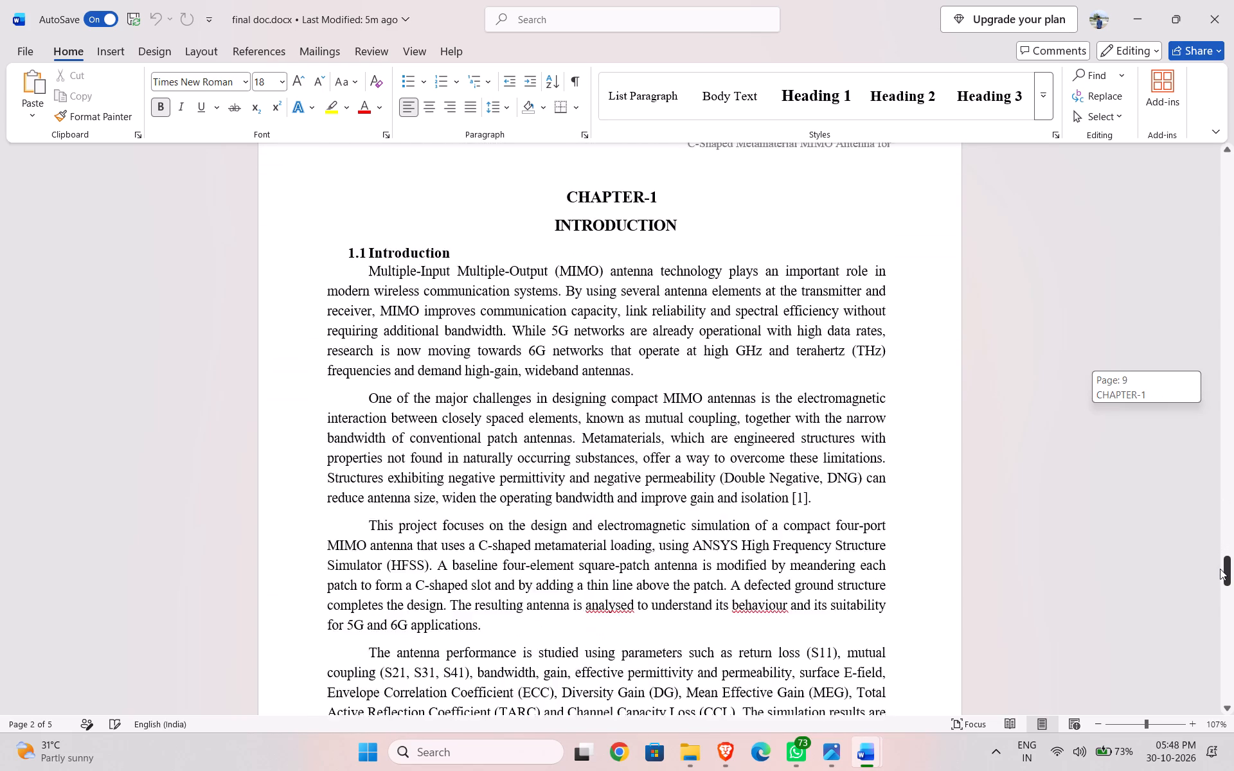
drag(1220, 570, 1212, 625)
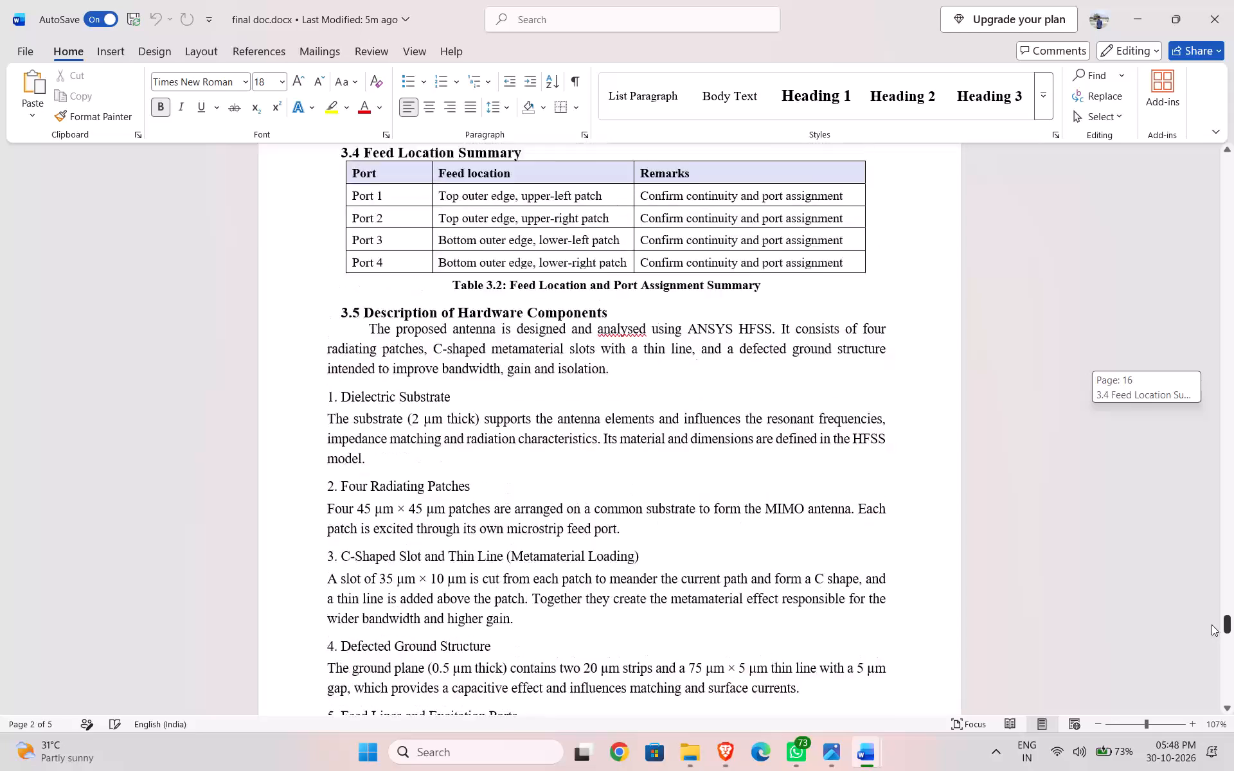
drag(1212, 625, 1212, 572)
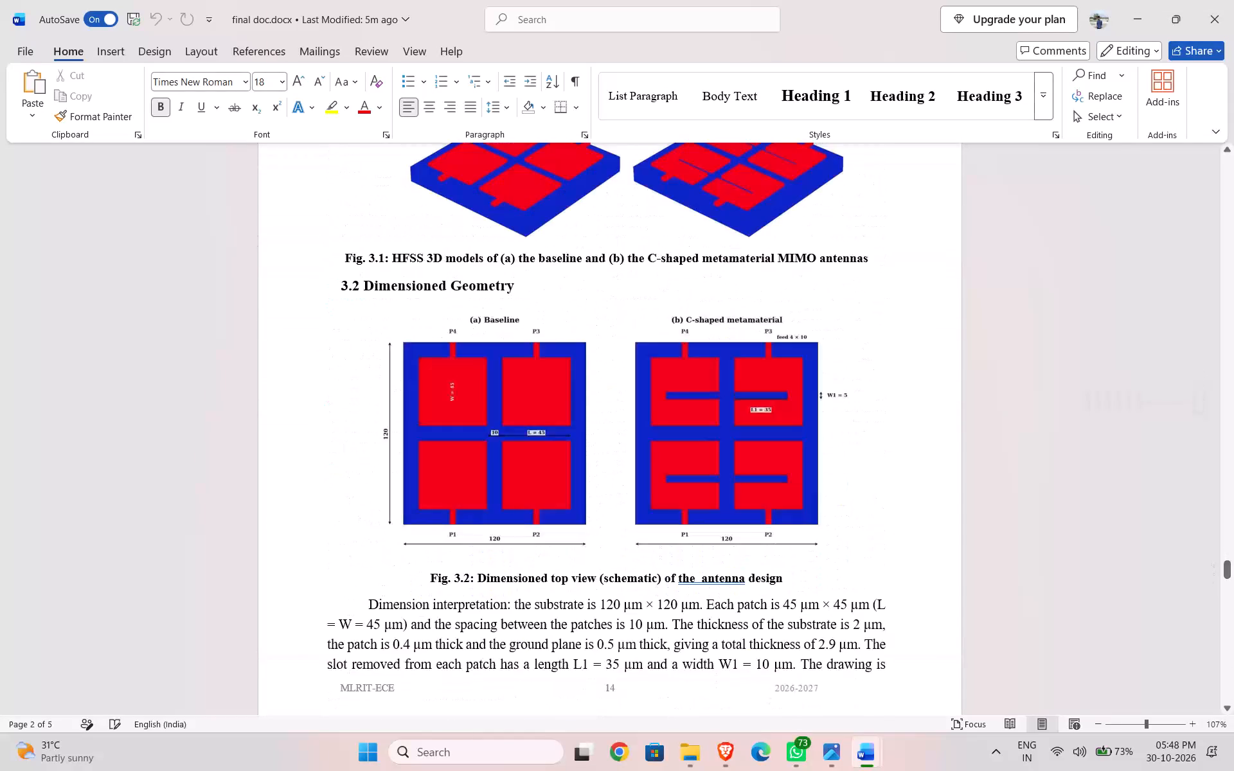
click(594, 427)
key(ctrl+c)
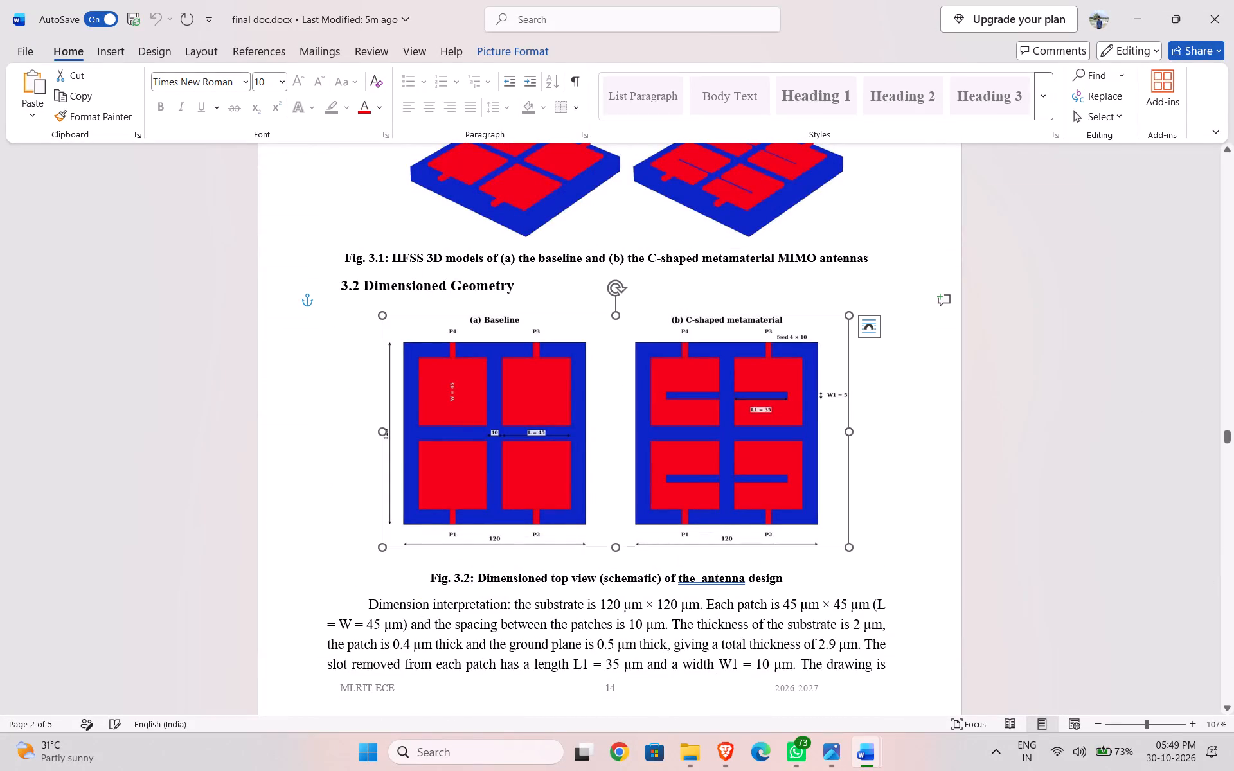
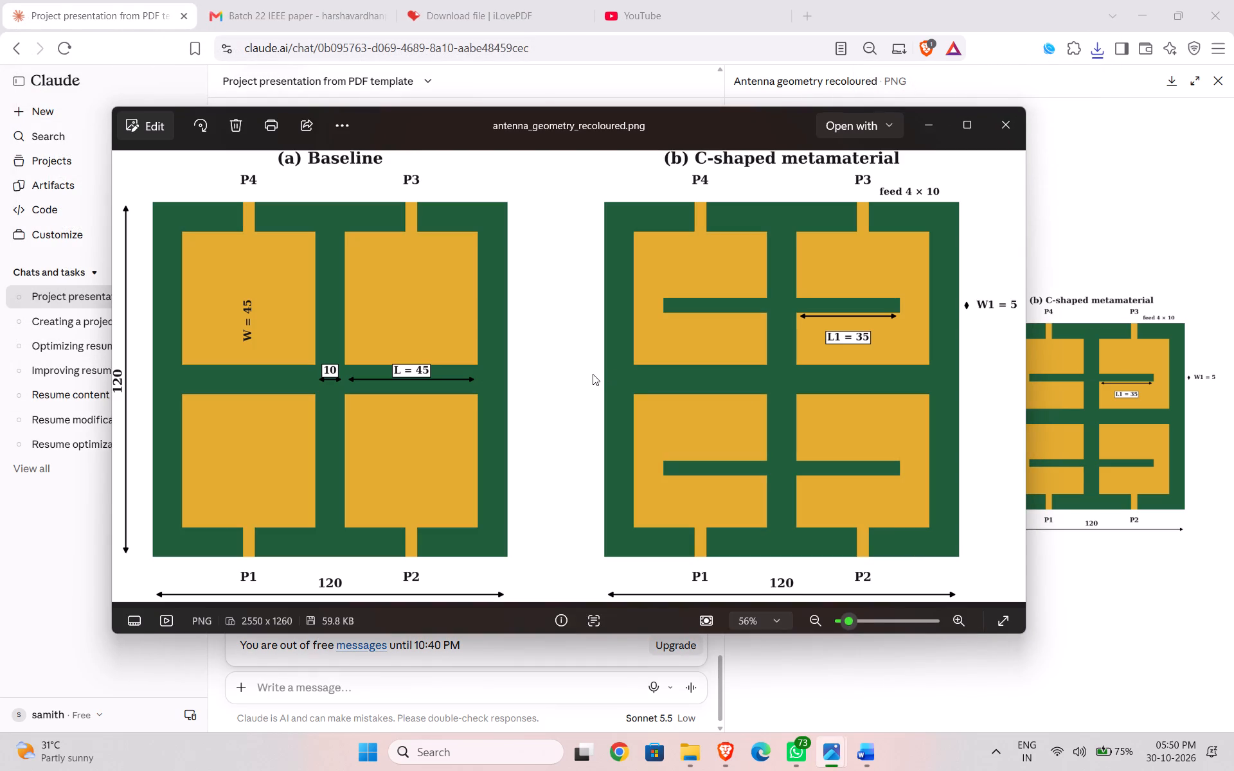
key(ctrl+c)
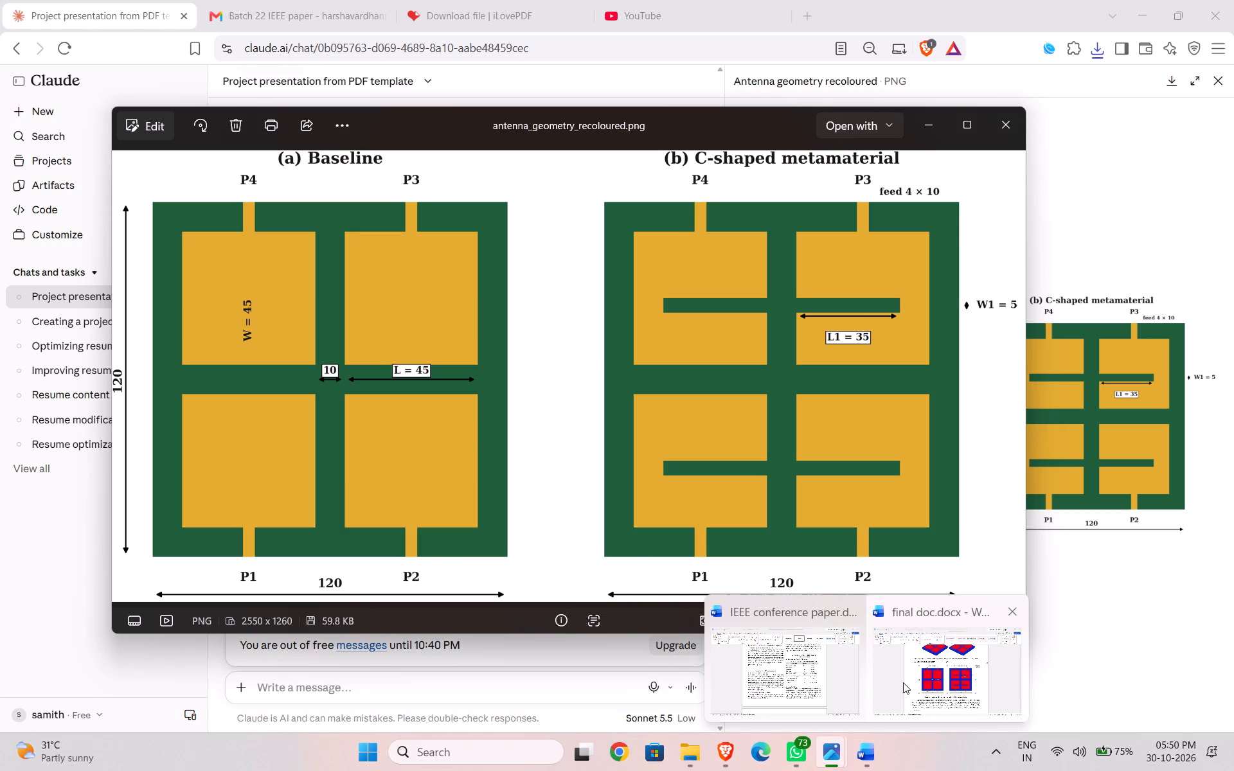
click(821, 677)
scroll(616, 439, up, 6)
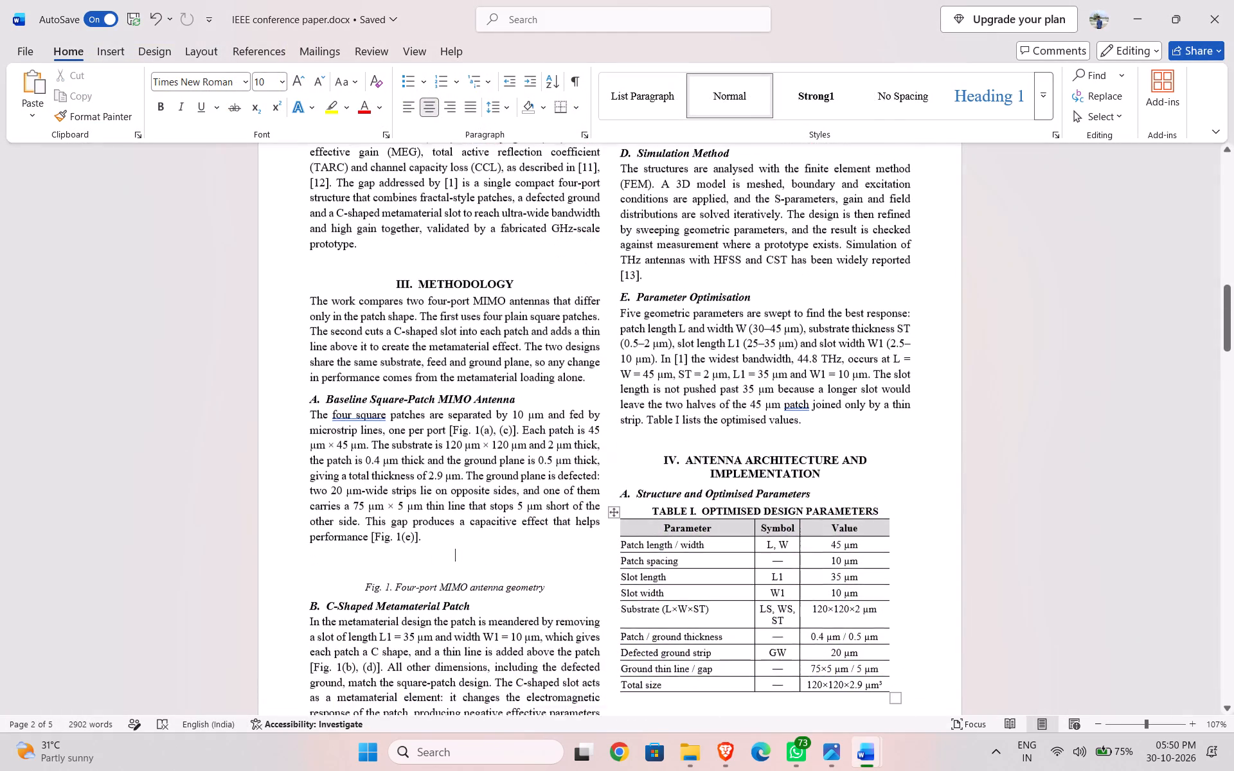
key(ctrl+v)
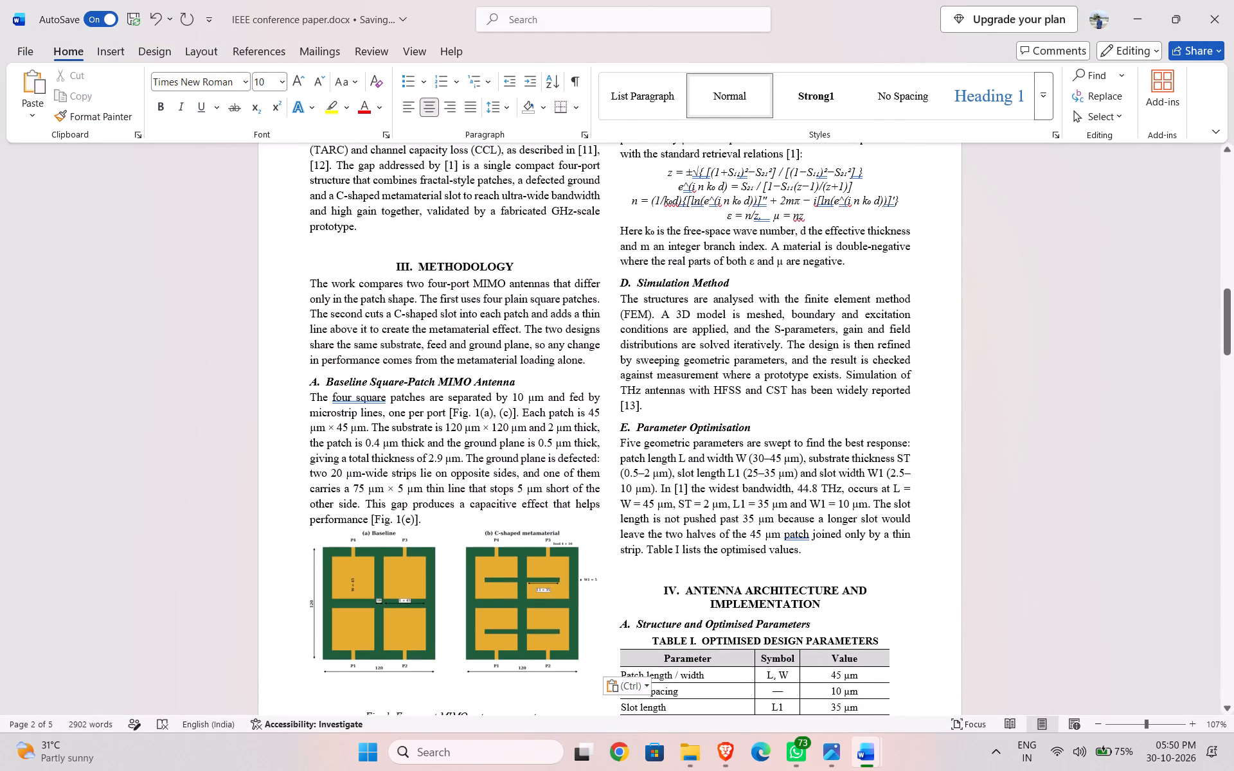
scroll(488, 551, down, 7)
key(BackSpace)
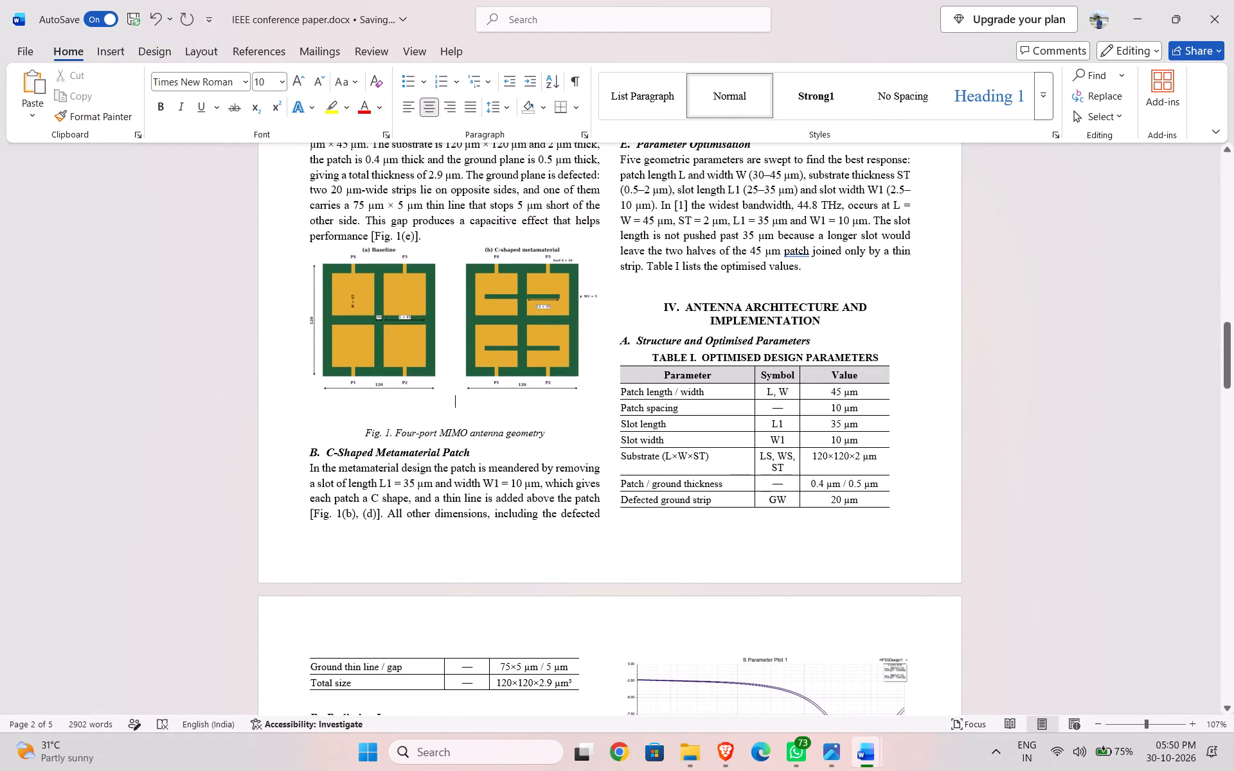
key(BackSpace)
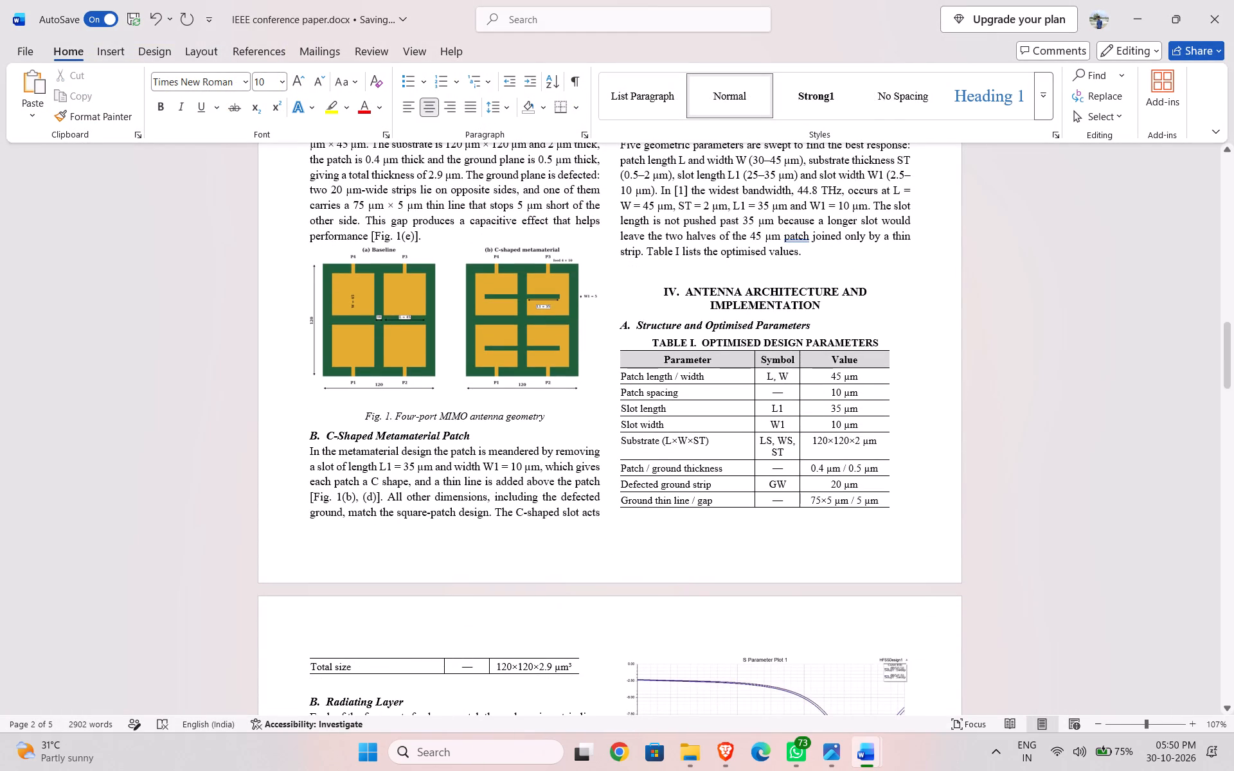
Delete the S-parameter plot above the Fig. 3 caption in the paper.
scroll(449, 402, up, 1)
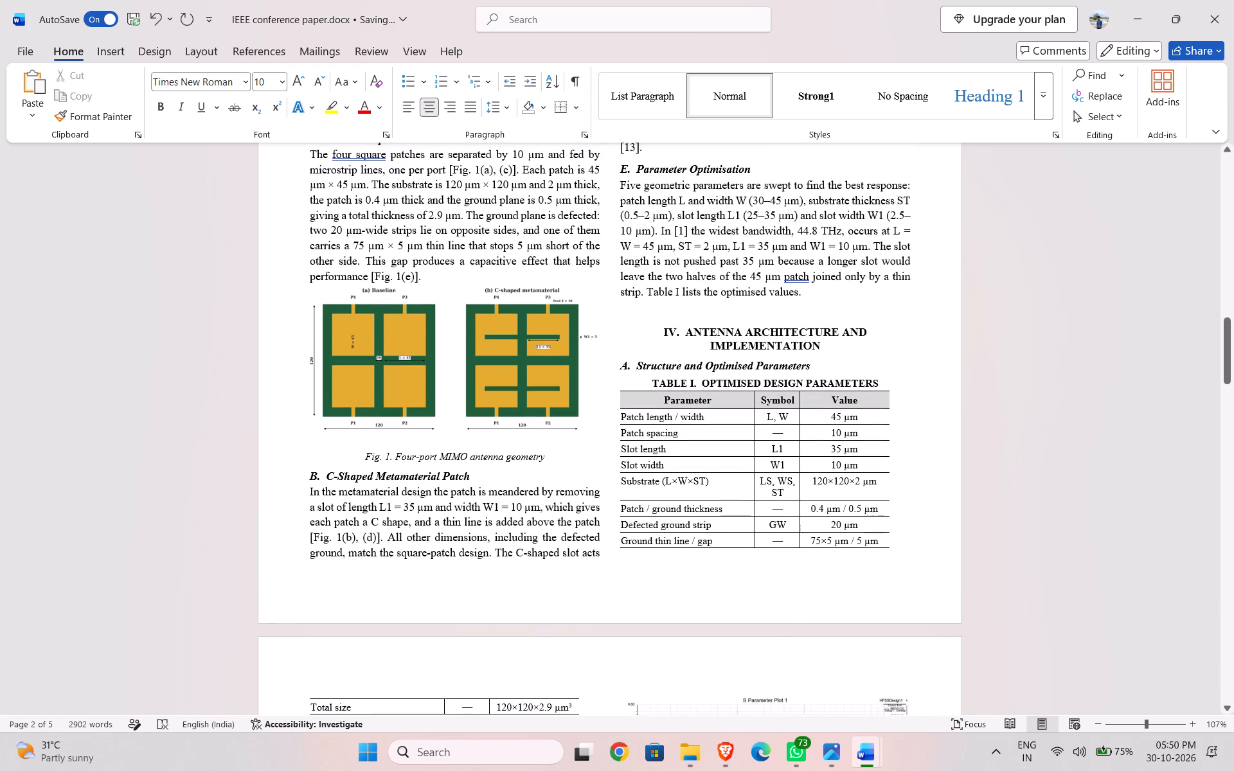
scroll(449, 402, up, 5)
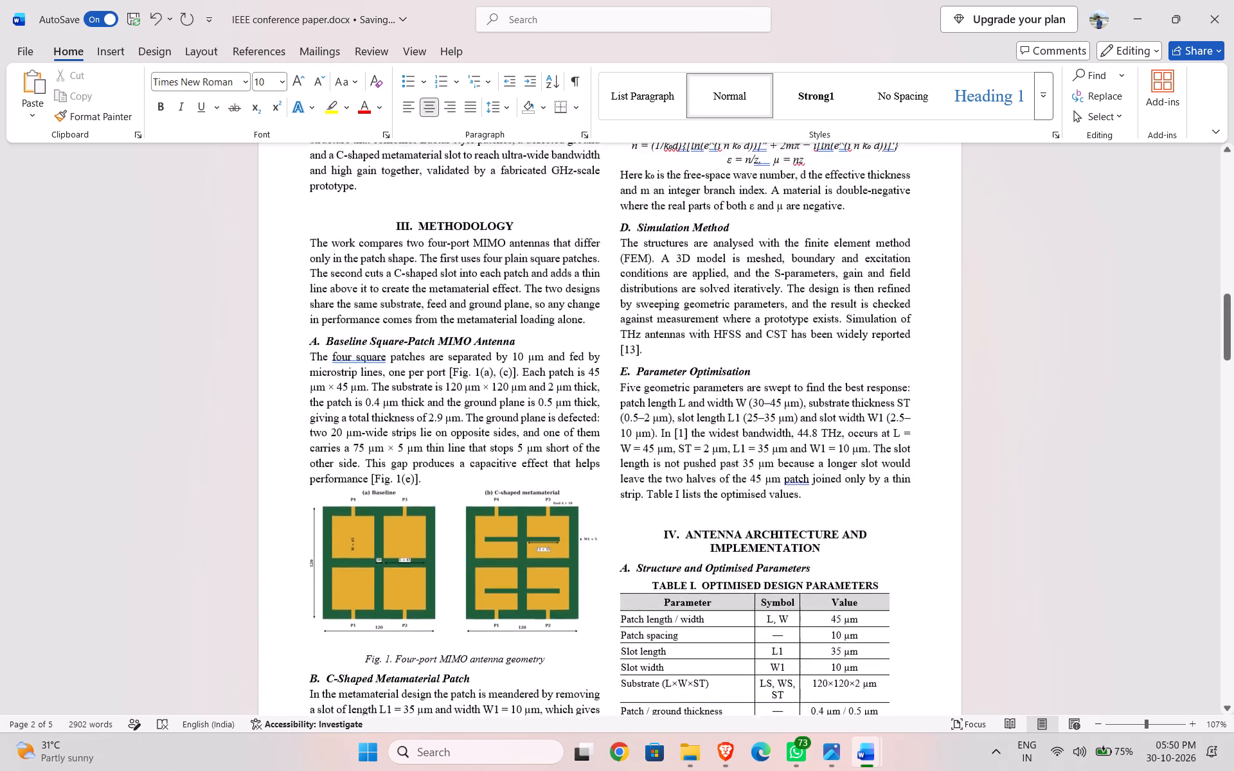
scroll(449, 402, up, 8)
scroll(449, 402, down, 14)
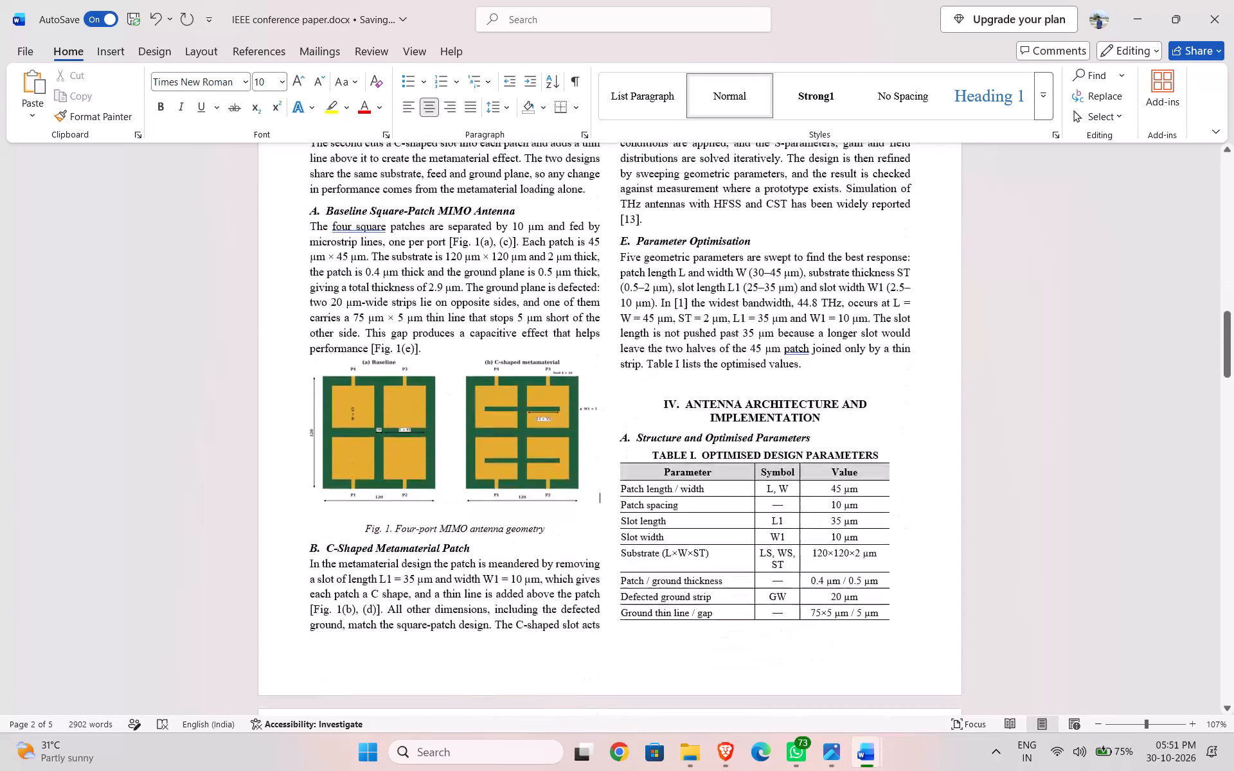
scroll(449, 402, down, 9)
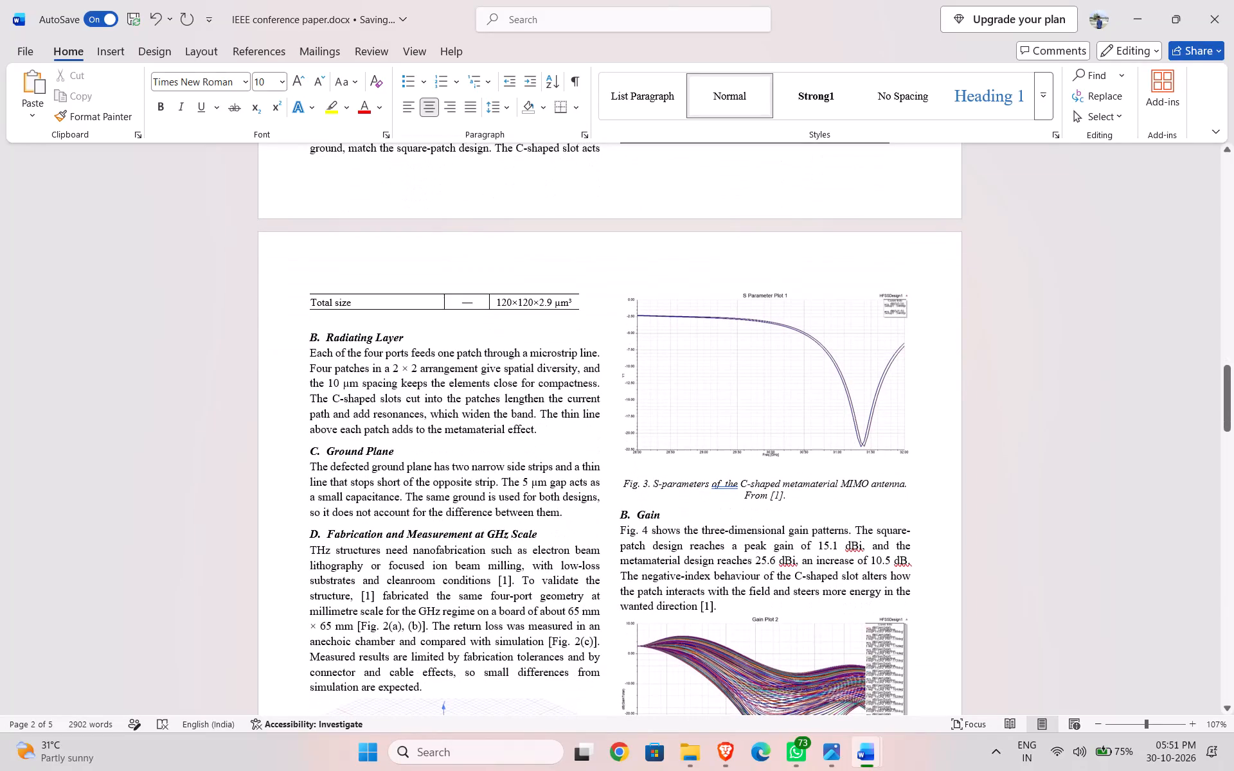
click(719, 360)
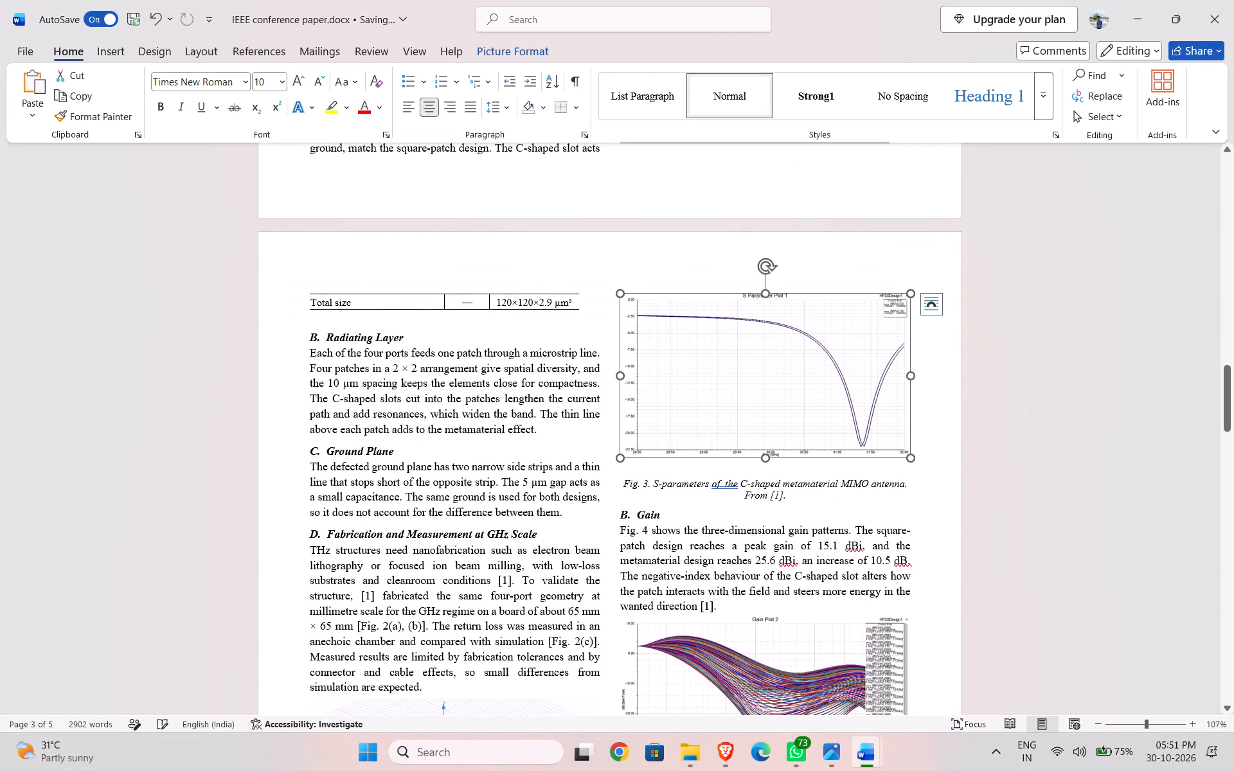
key(Delete)
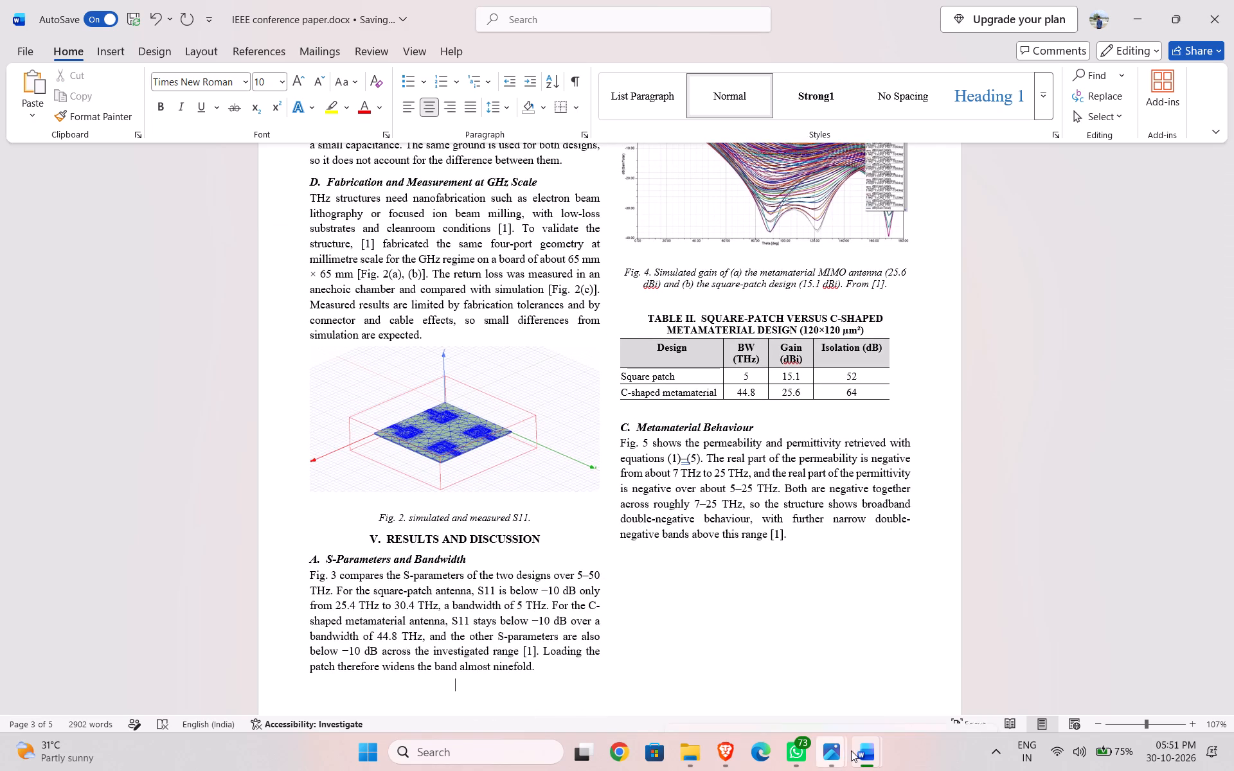
Copy the Fig. 4.1 S-parameter plot from final doc.docx and paste it above the Fig. 3 caption in IEEE conference paper.docx.
click(945, 677)
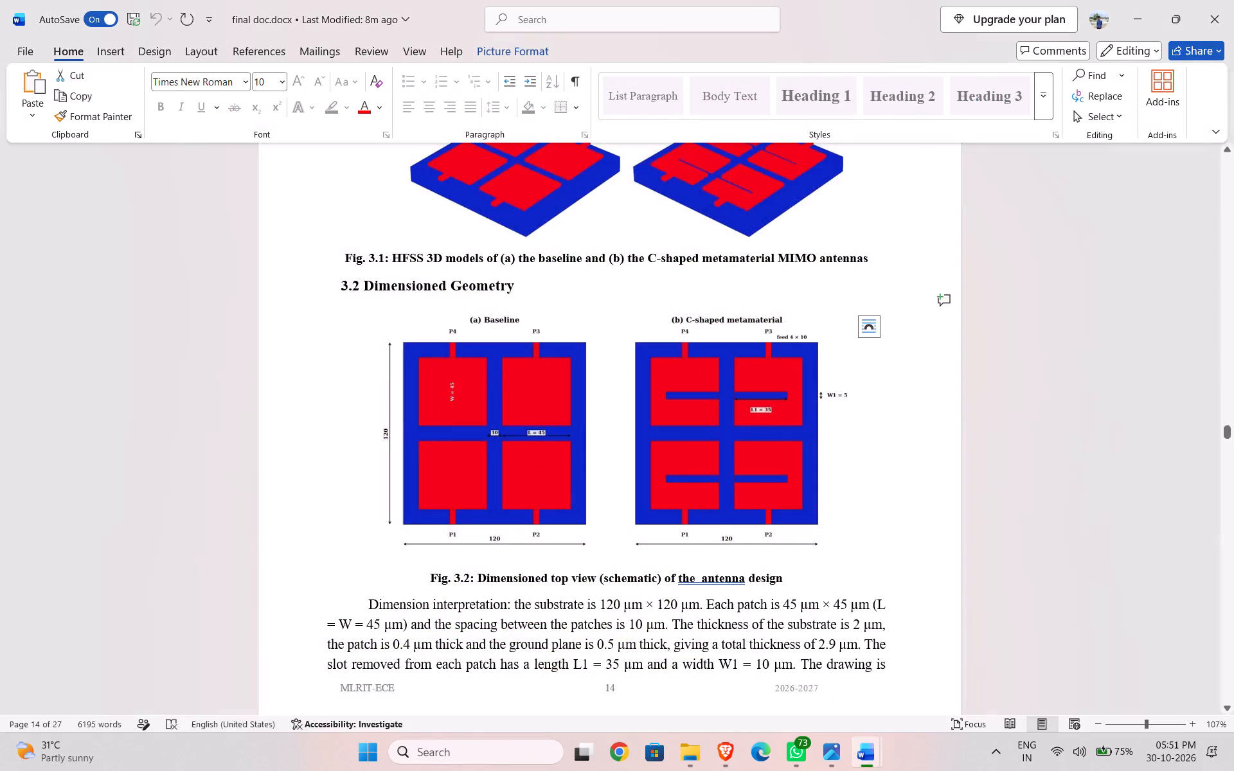
scroll(843, 462, down, 20)
scroll(843, 462, down, 18)
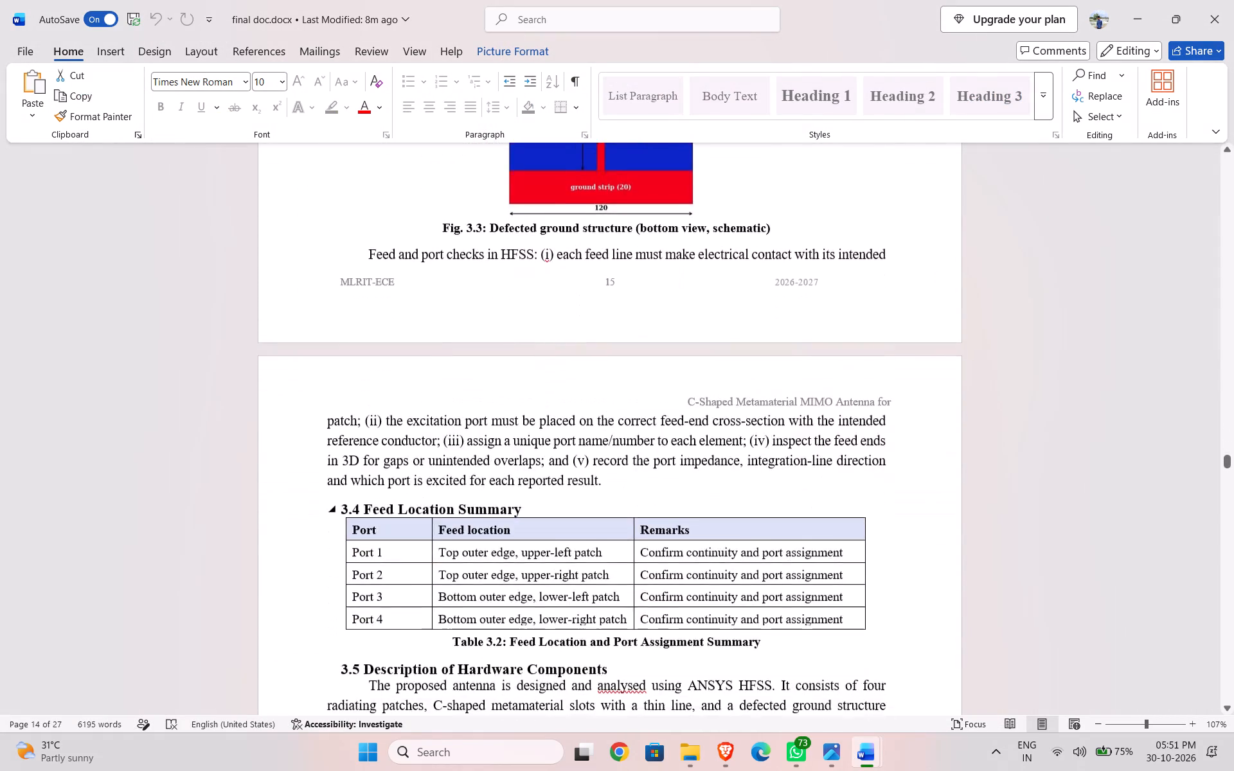
scroll(843, 462, down, 20)
scroll(843, 462, down, 20)
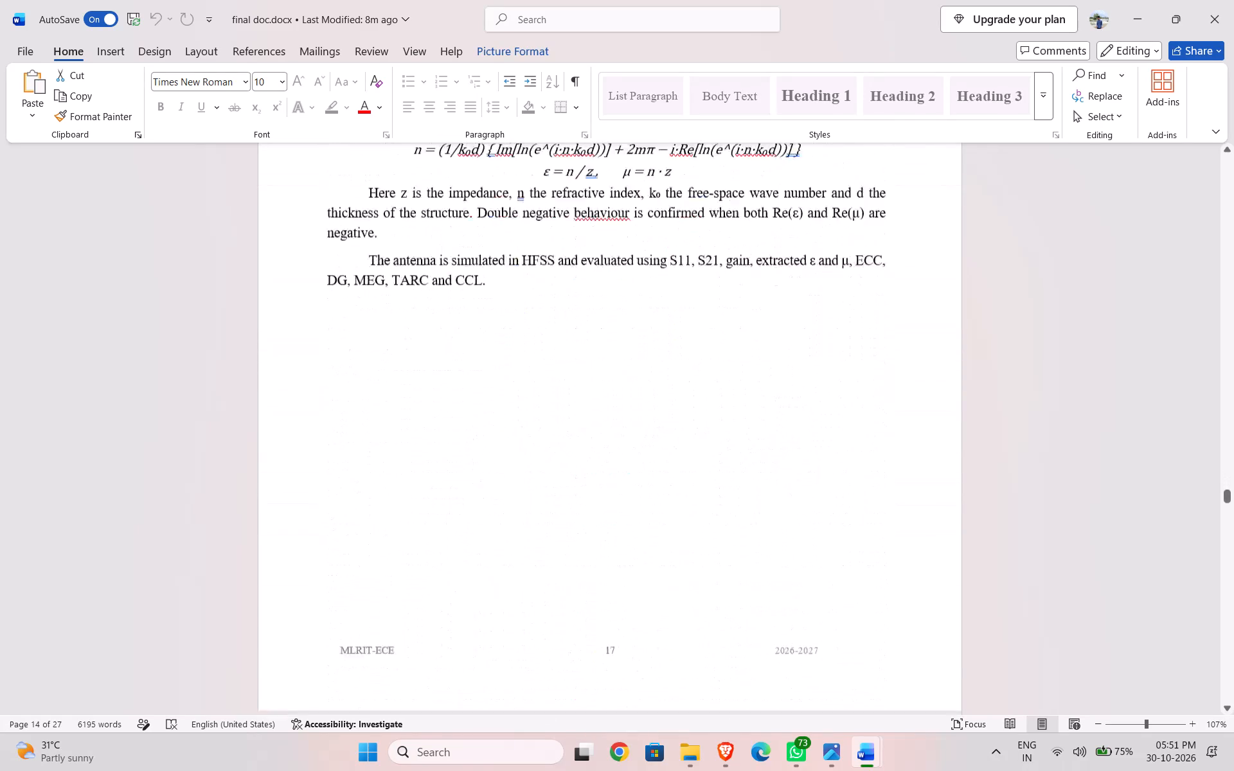
scroll(843, 462, down, 20)
scroll(843, 462, down, 20)
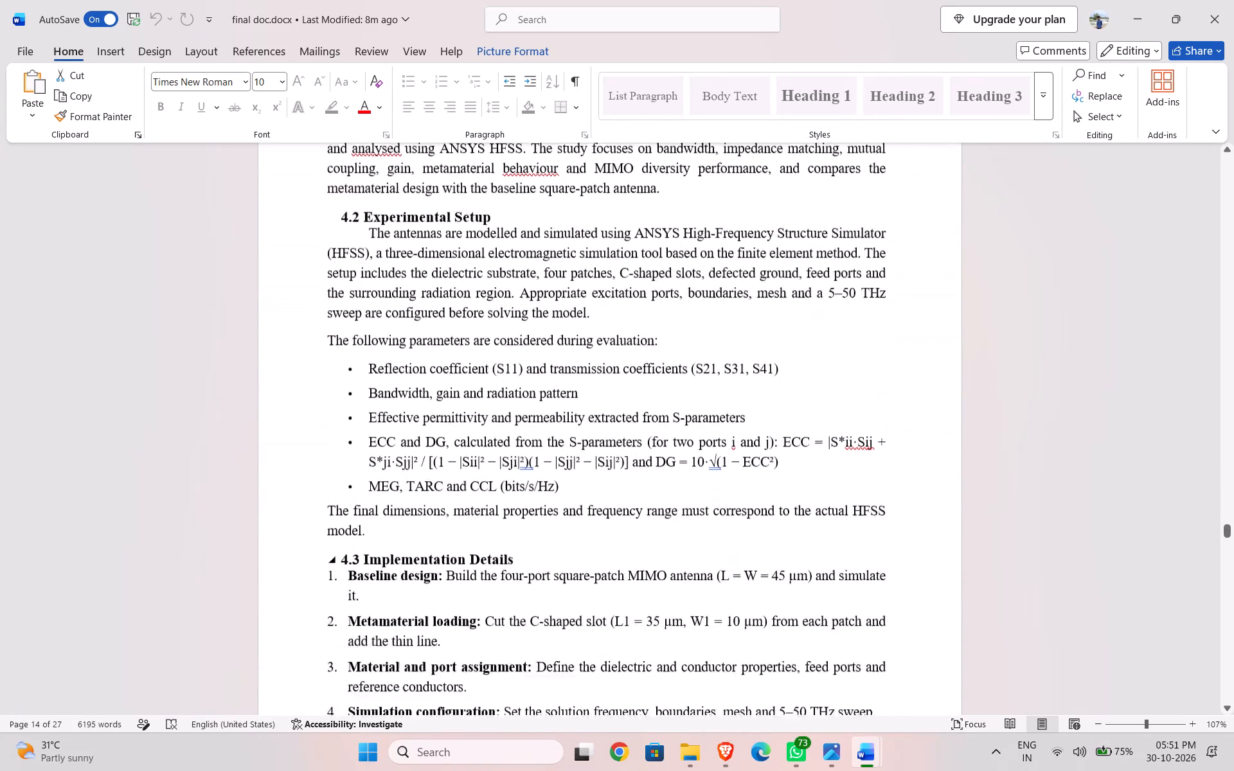
scroll(843, 462, down, 18)
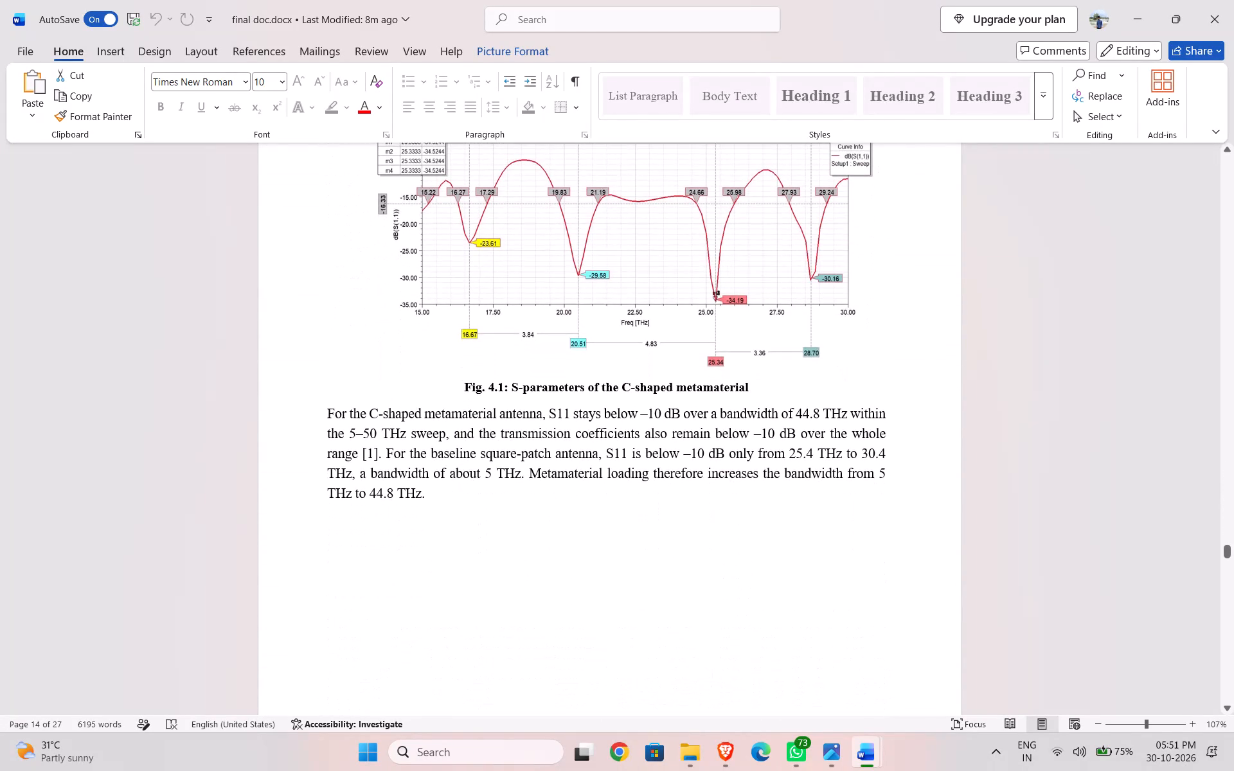
click(703, 288)
key(ctrl+c)
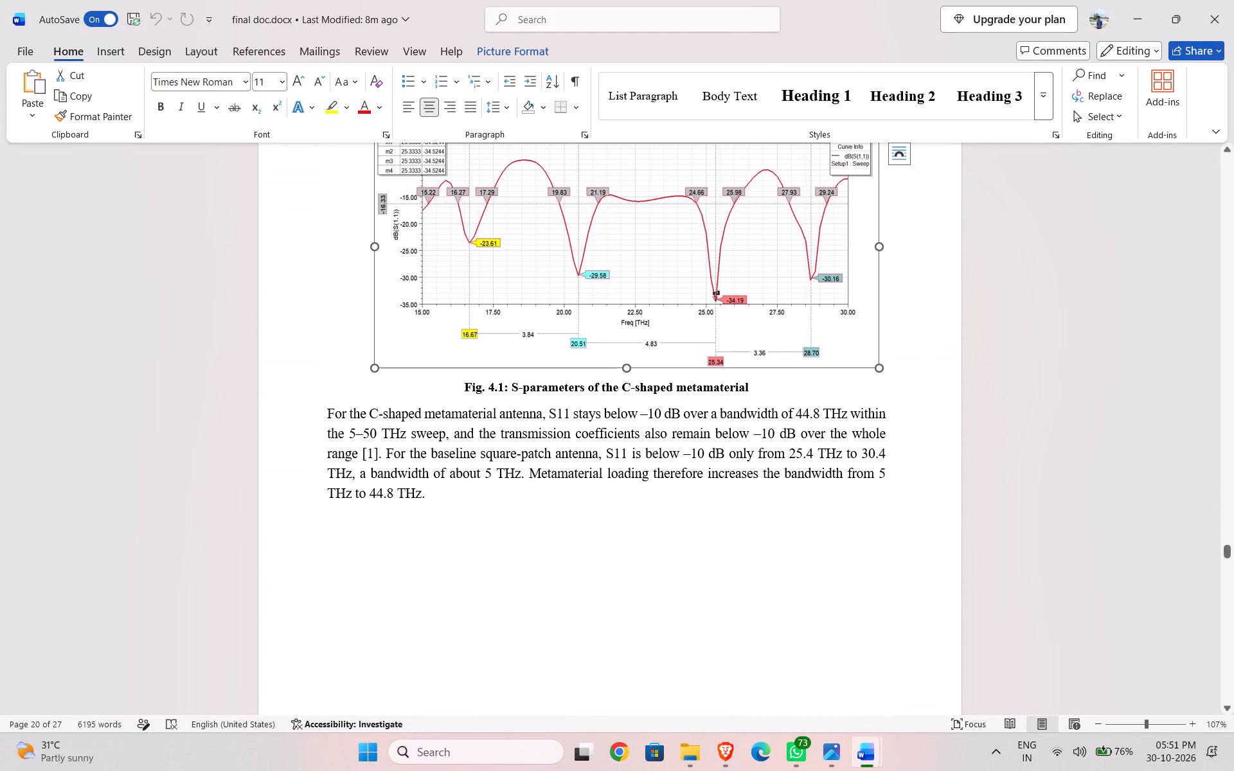
click(830, 705)
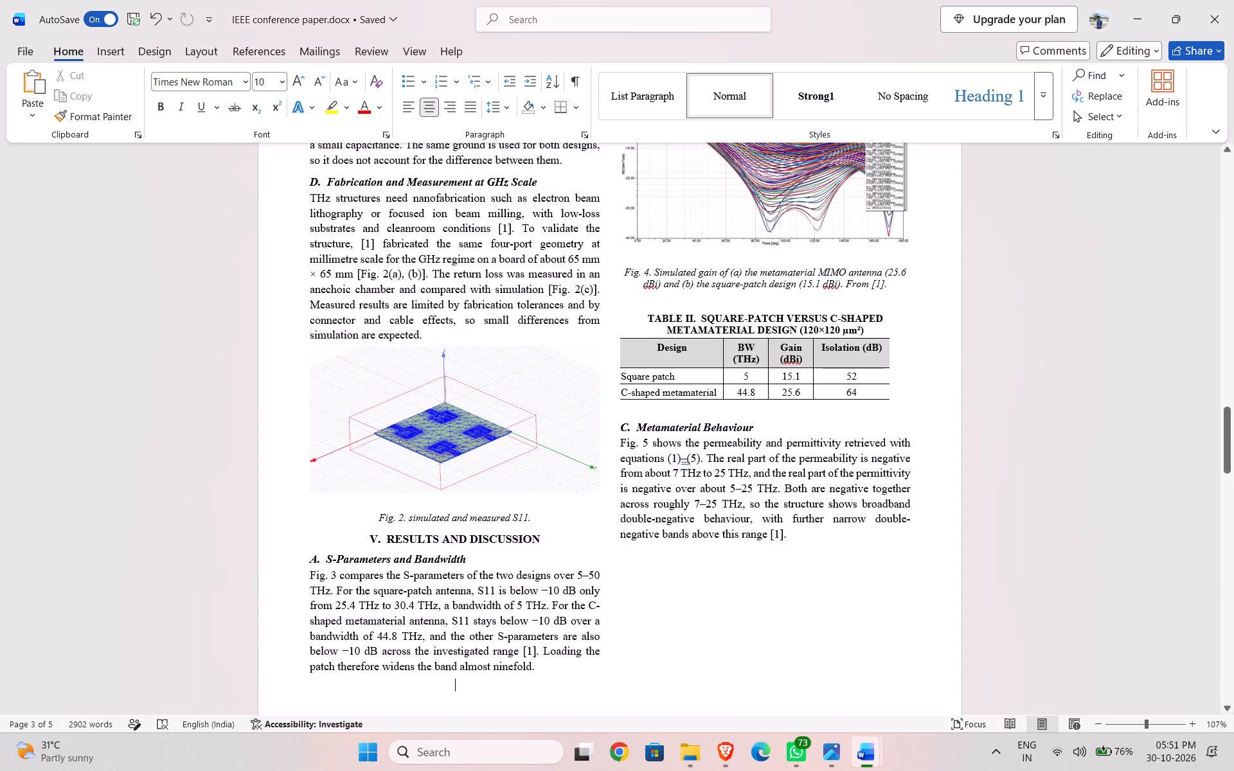
scroll(753, 558, up, 5)
key(ctrl+v)
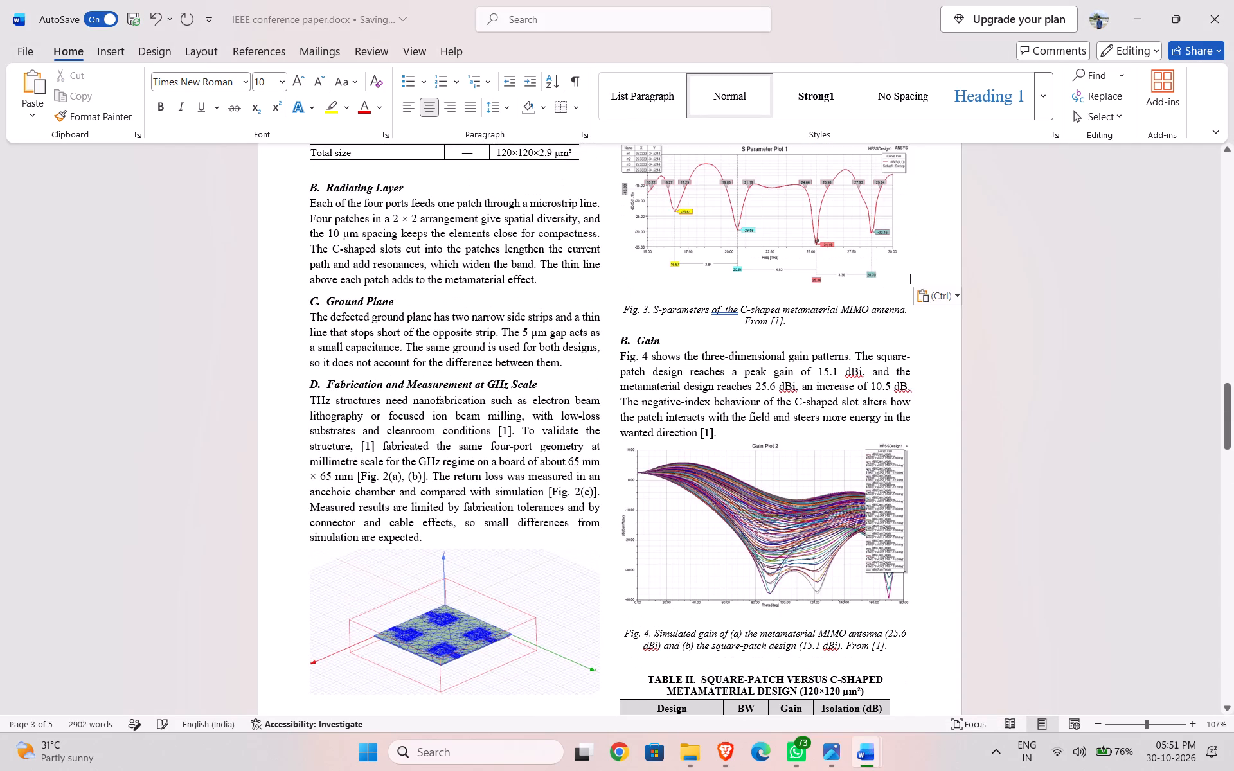
Examine the Fig. 3 and Fig. 4 plots in the paper against the Results and Observations section of final doc.docx.
scroll(724, 503, up, 3)
scroll(724, 503, down, 4)
click(724, 503)
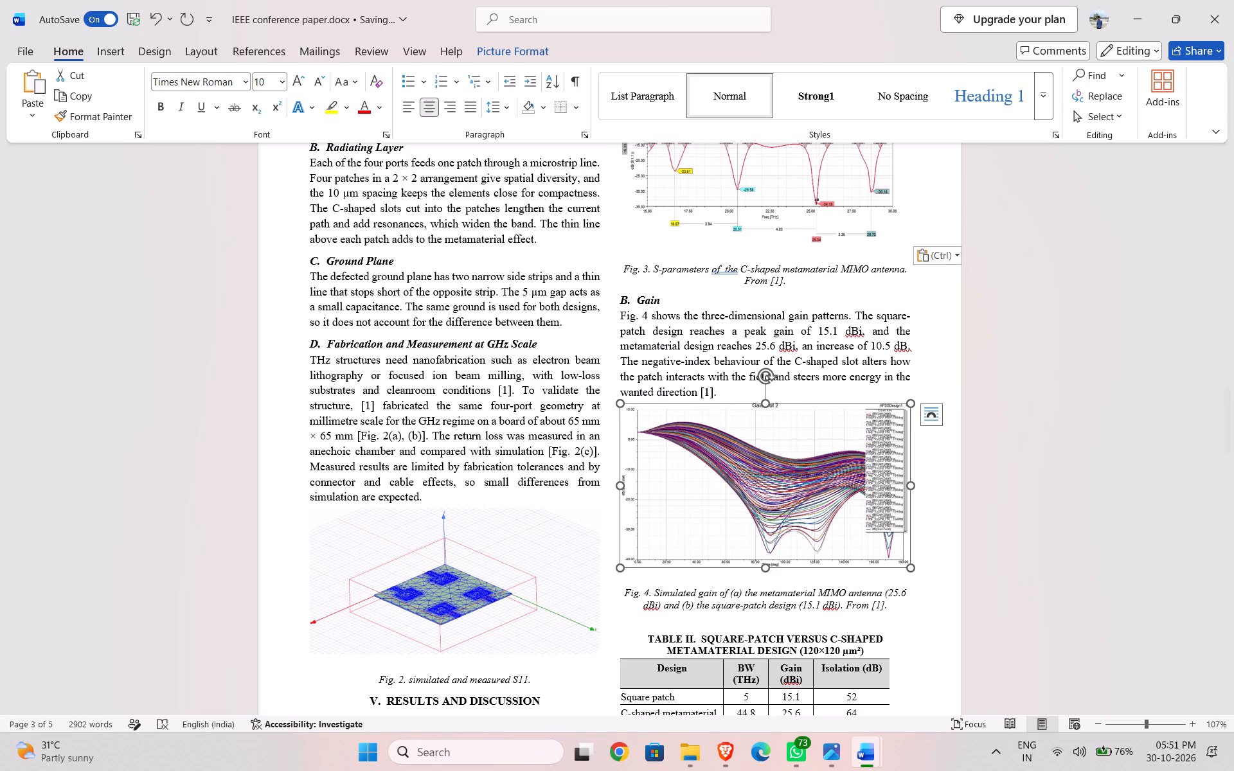
scroll(550, 562, up, 2)
scroll(487, 618, down, 3)
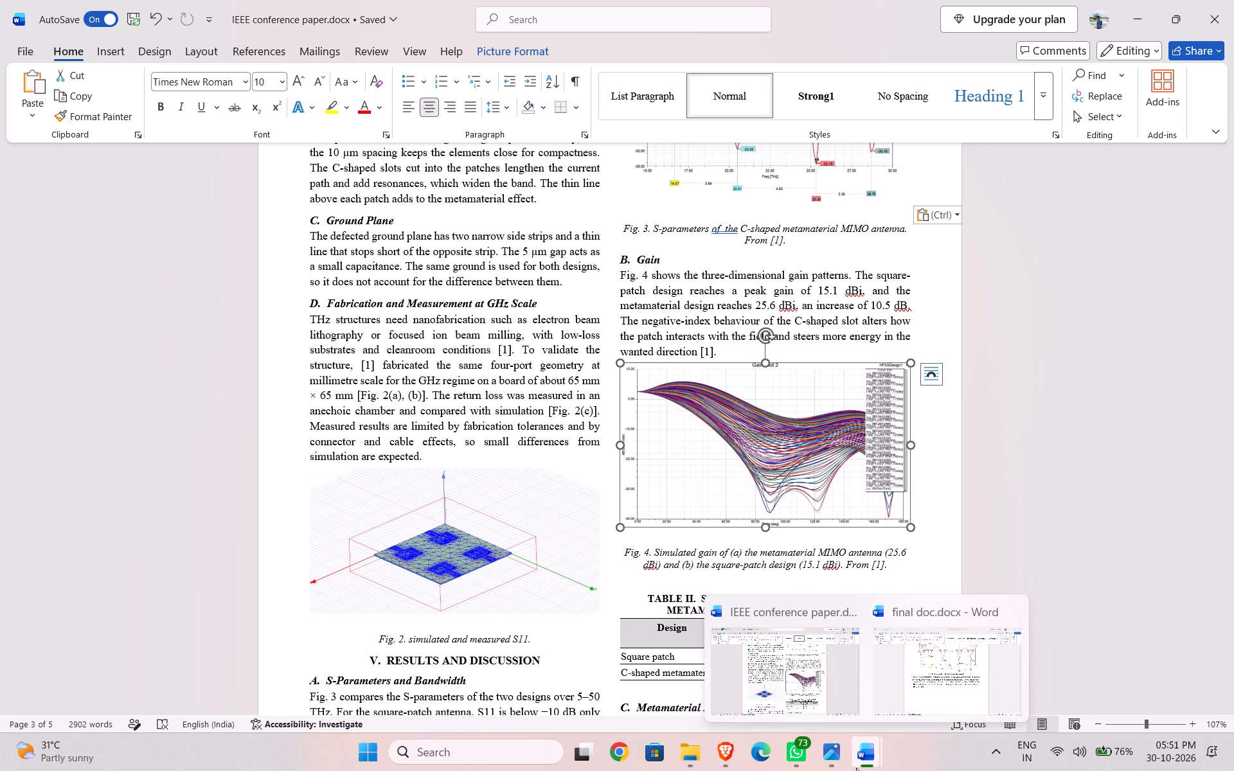
click(961, 658)
scroll(787, 563, up, 3)
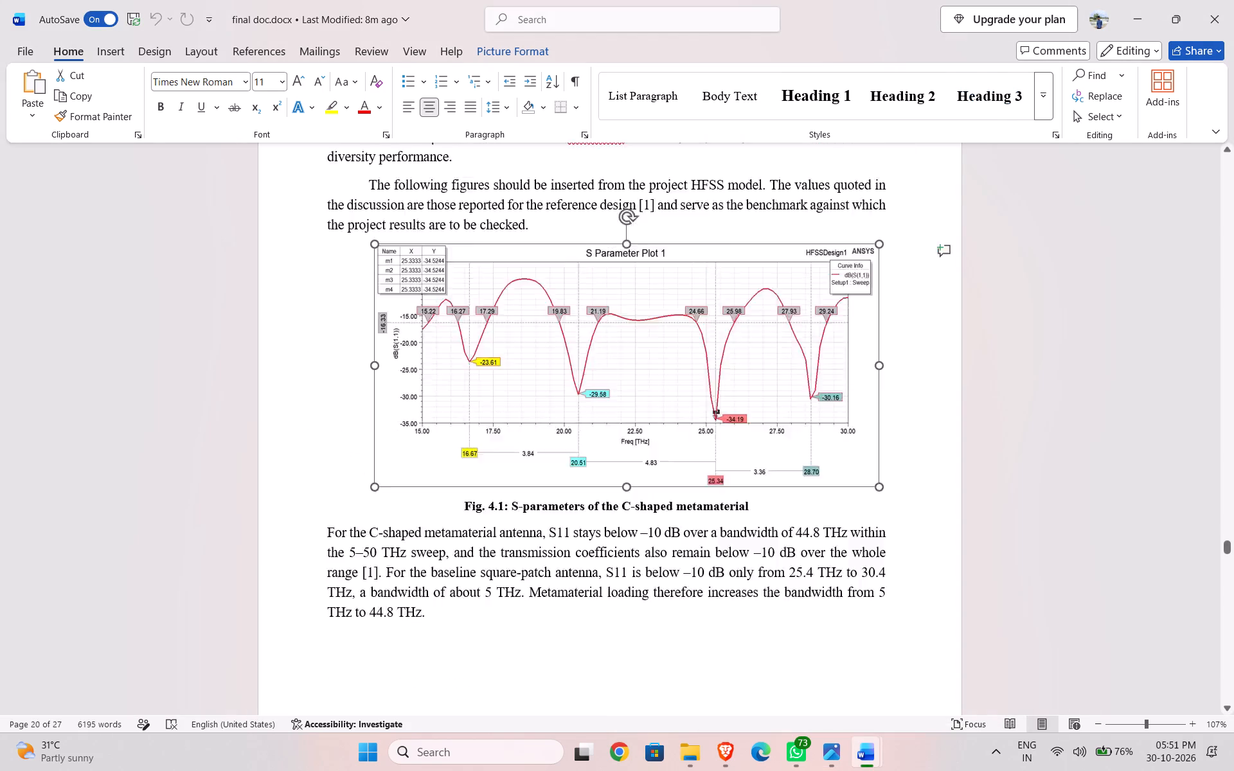
scroll(787, 563, up, 20)
scroll(787, 563, down, 12)
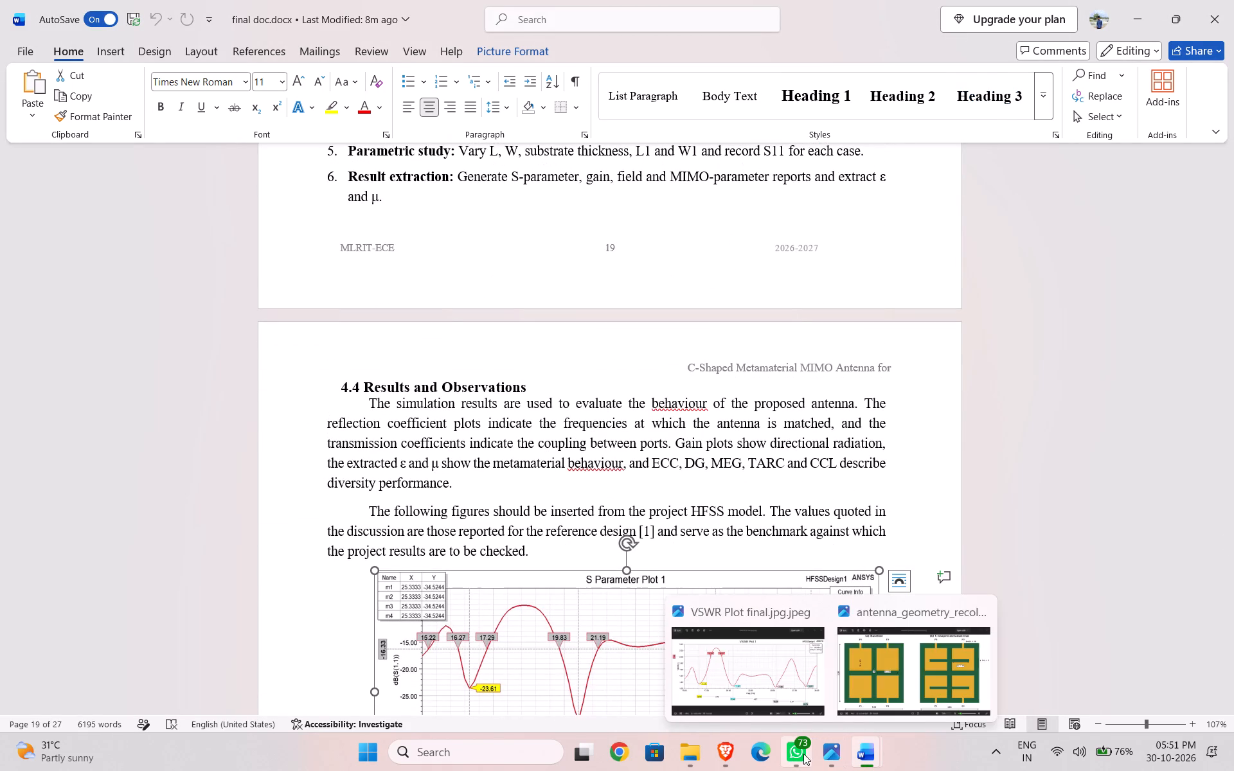
click(826, 691)
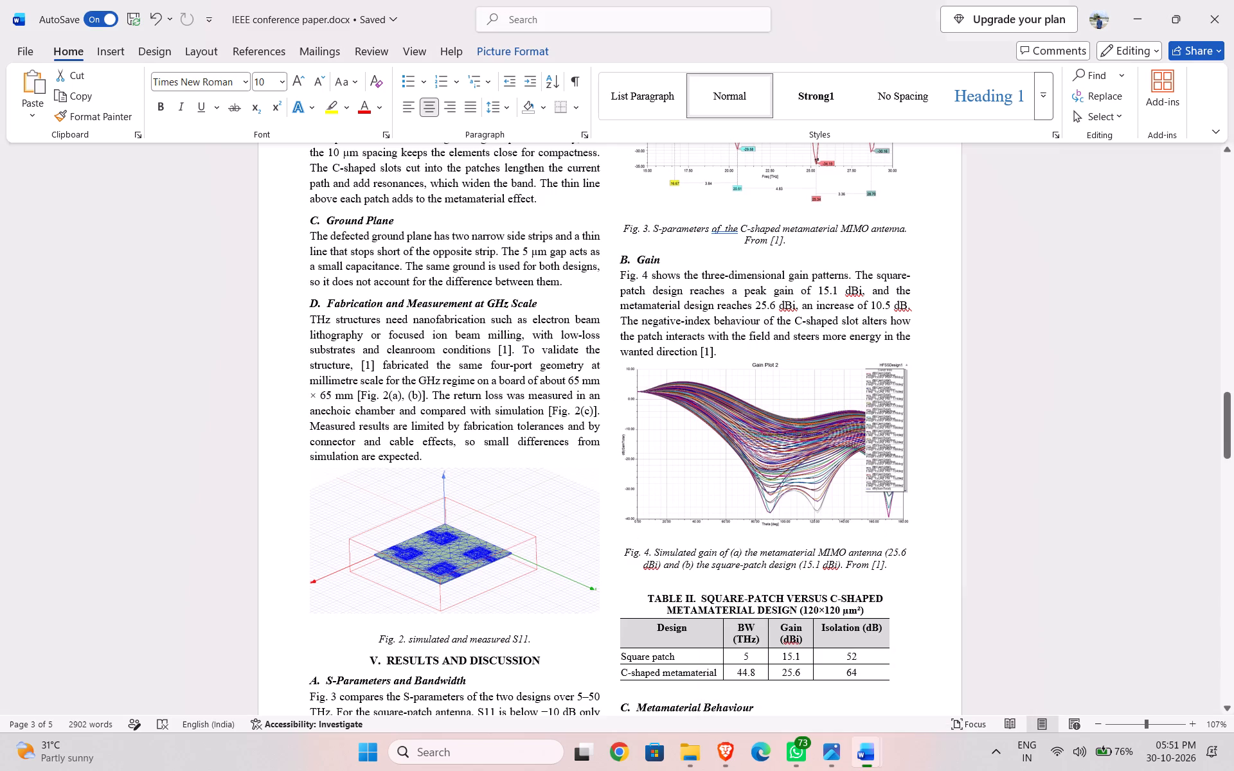
scroll(598, 516, down, 3)
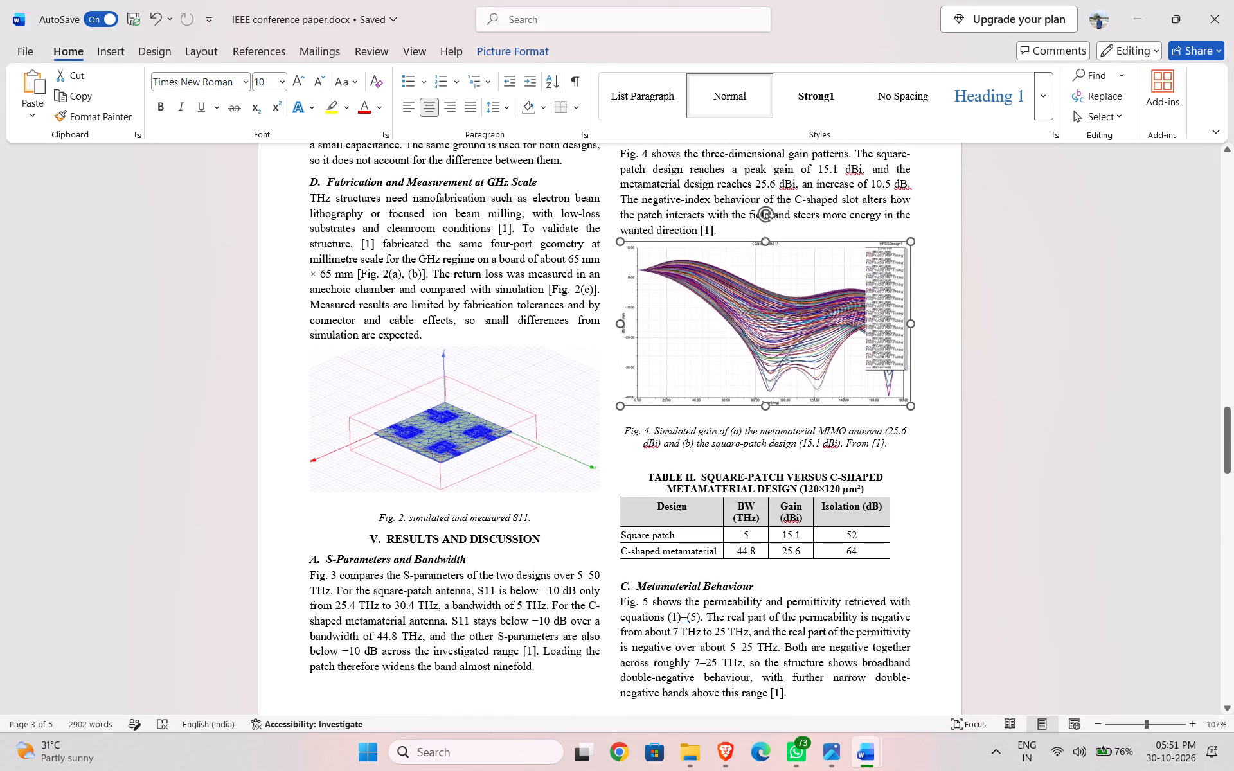
scroll(501, 503, up, 8)
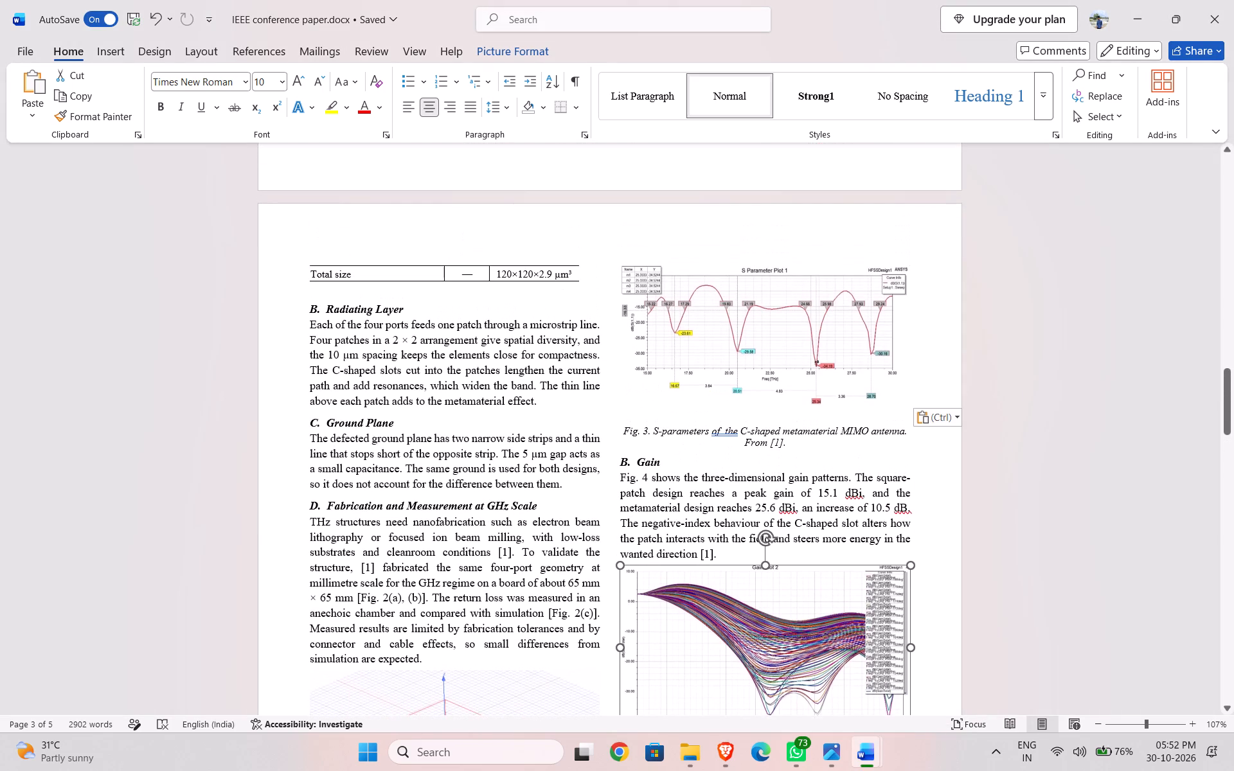
scroll(501, 503, down, 3)
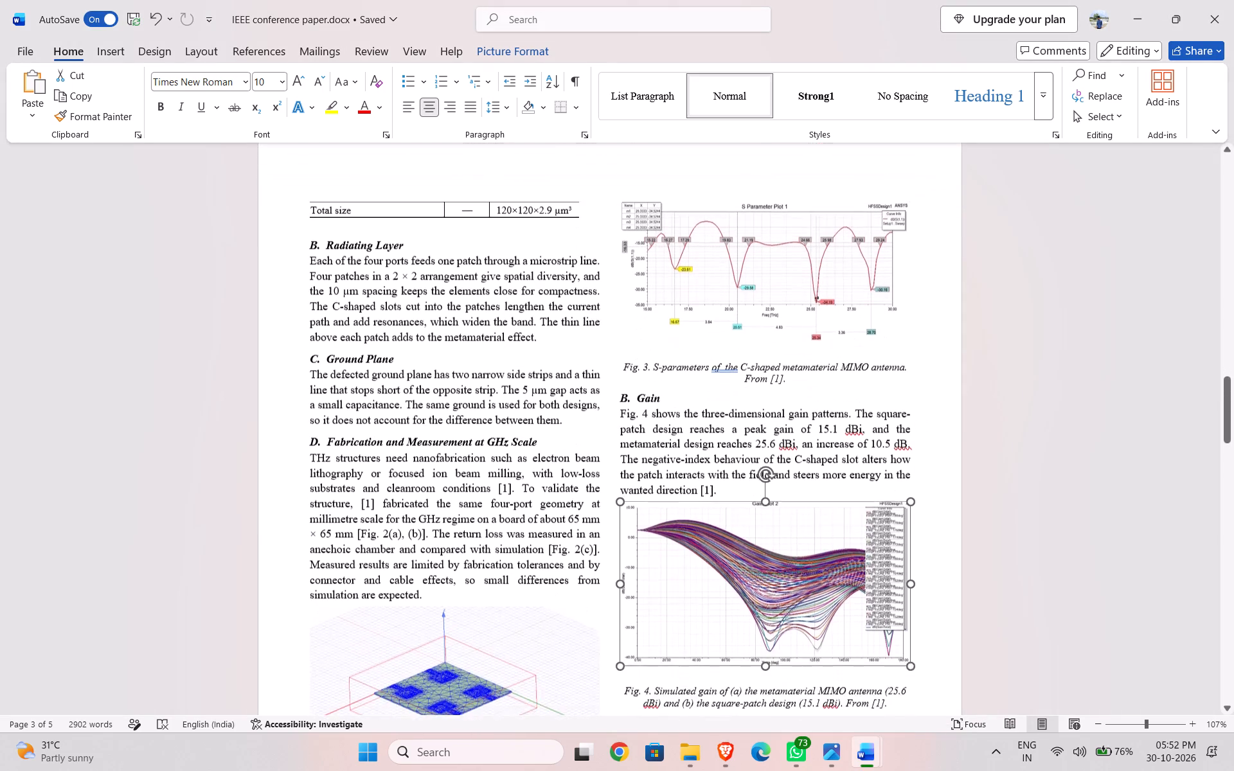
scroll(501, 503, down, 2)
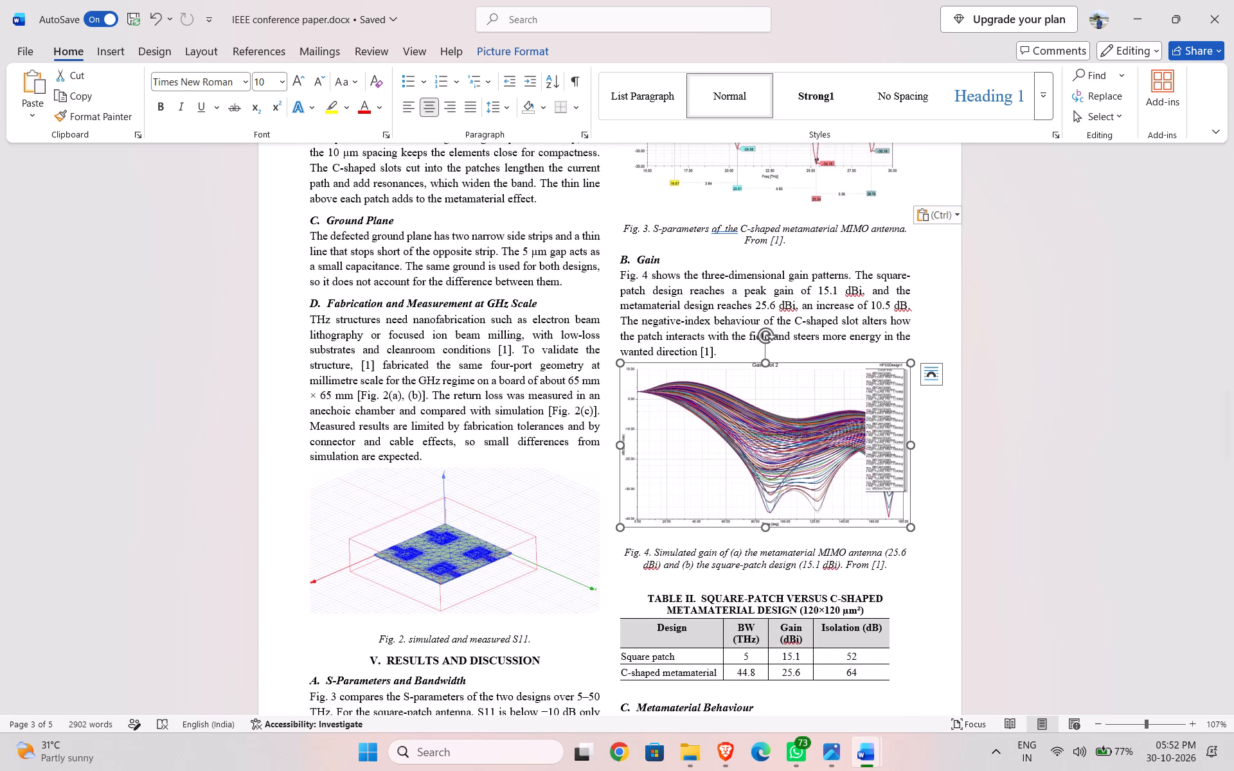
scroll(793, 502, down, 3)
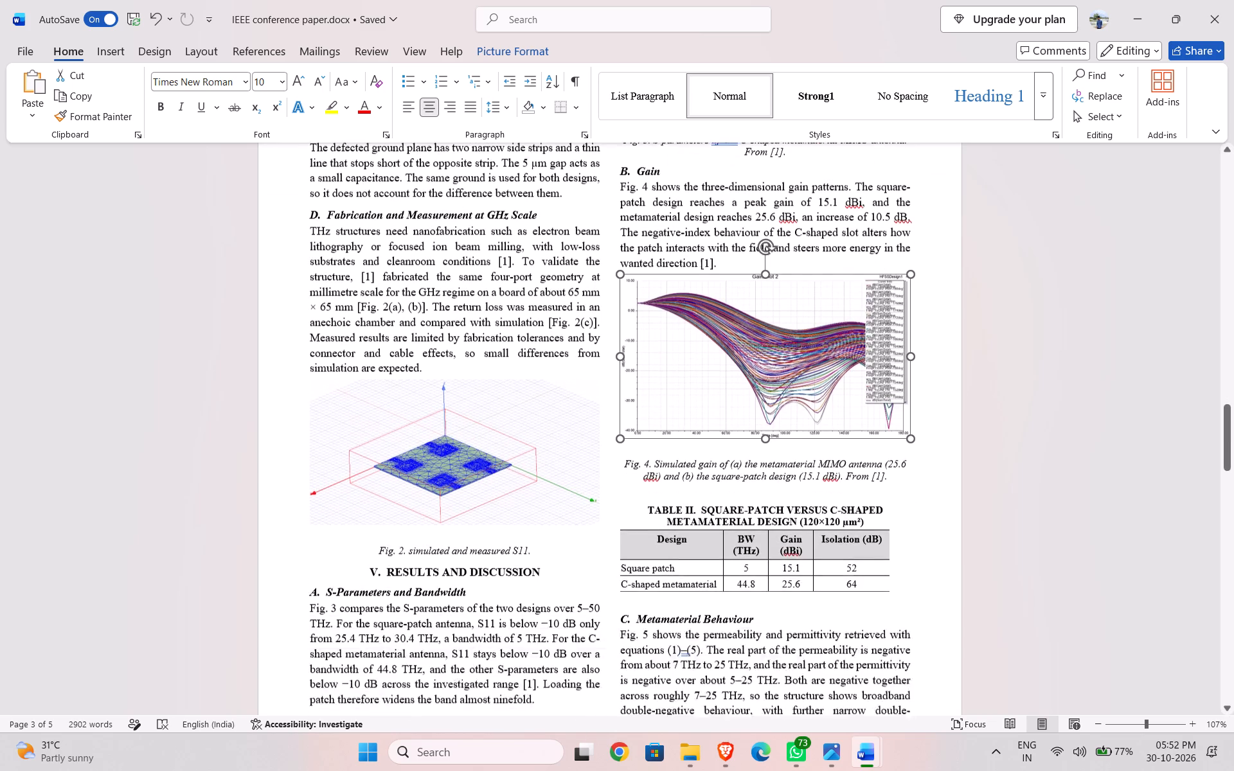
Examine the remaining figures, comparison tables, conclusion and references of the paper from Fig. 4 to the end.
scroll(793, 502, down, 14)
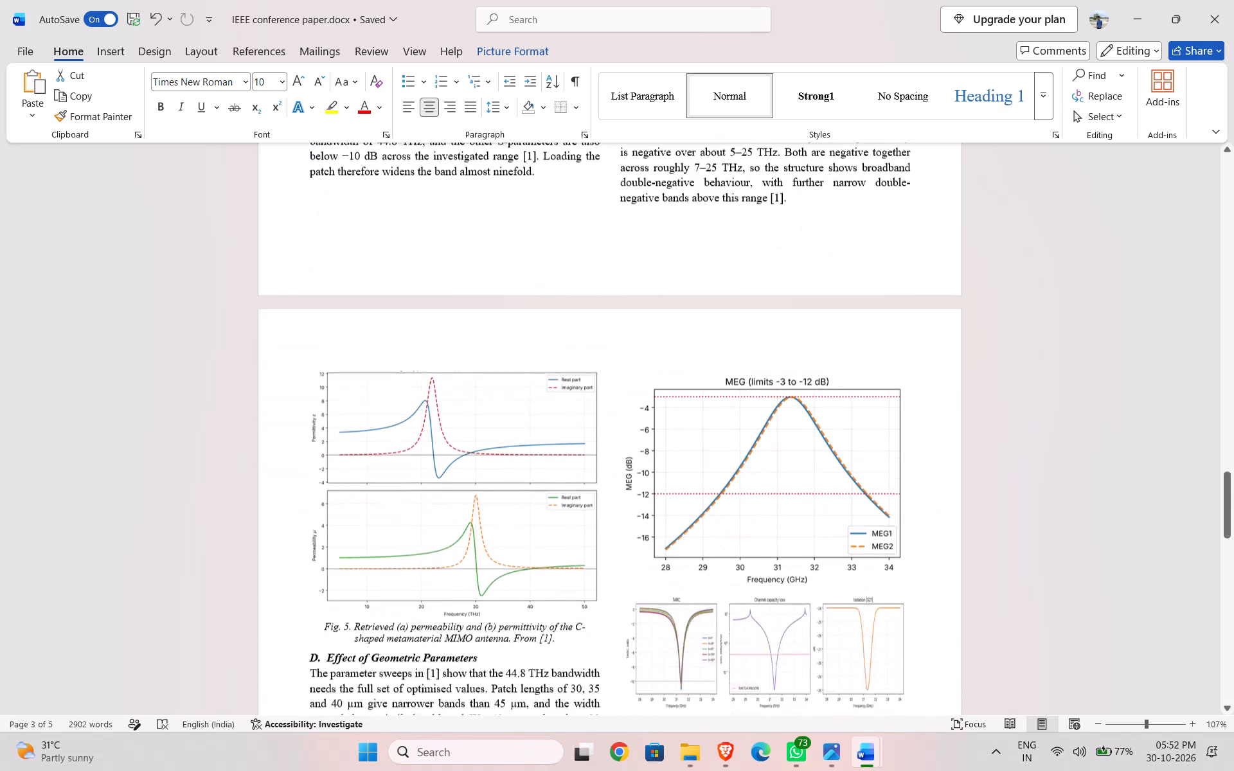
scroll(793, 502, down, 10)
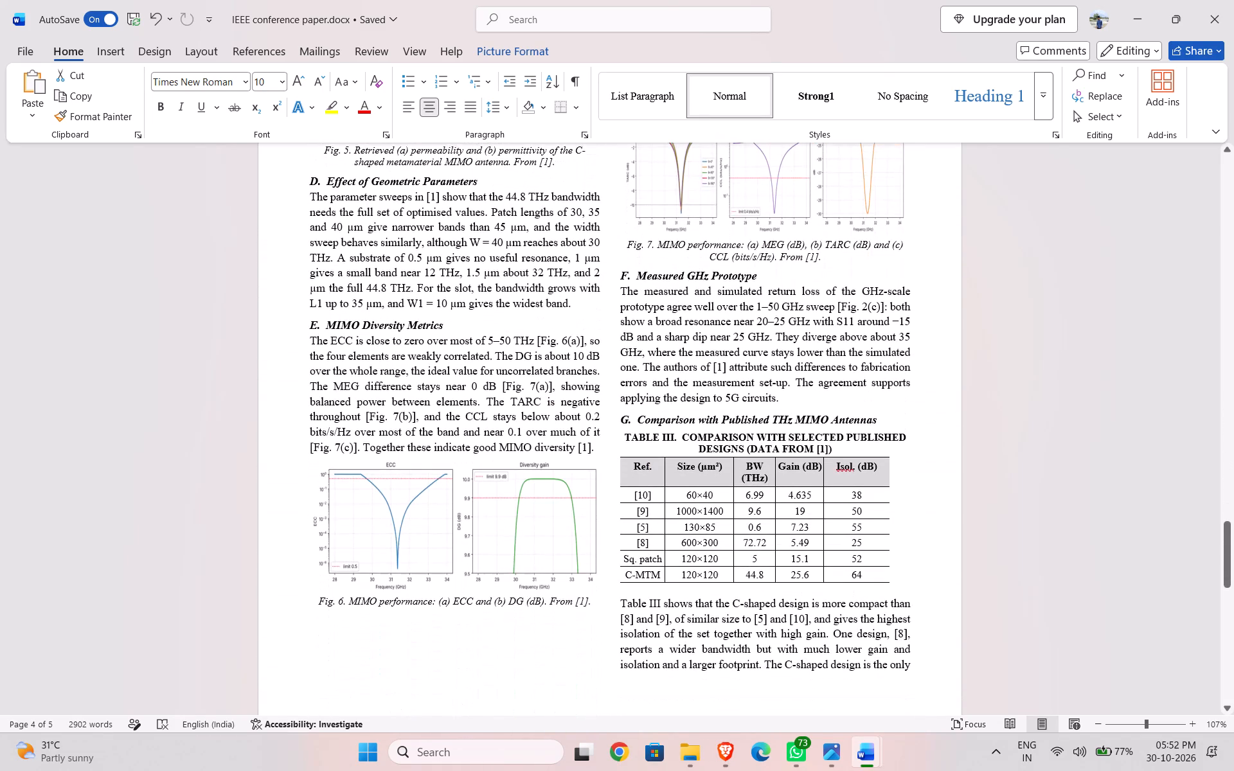
scroll(793, 502, down, 5)
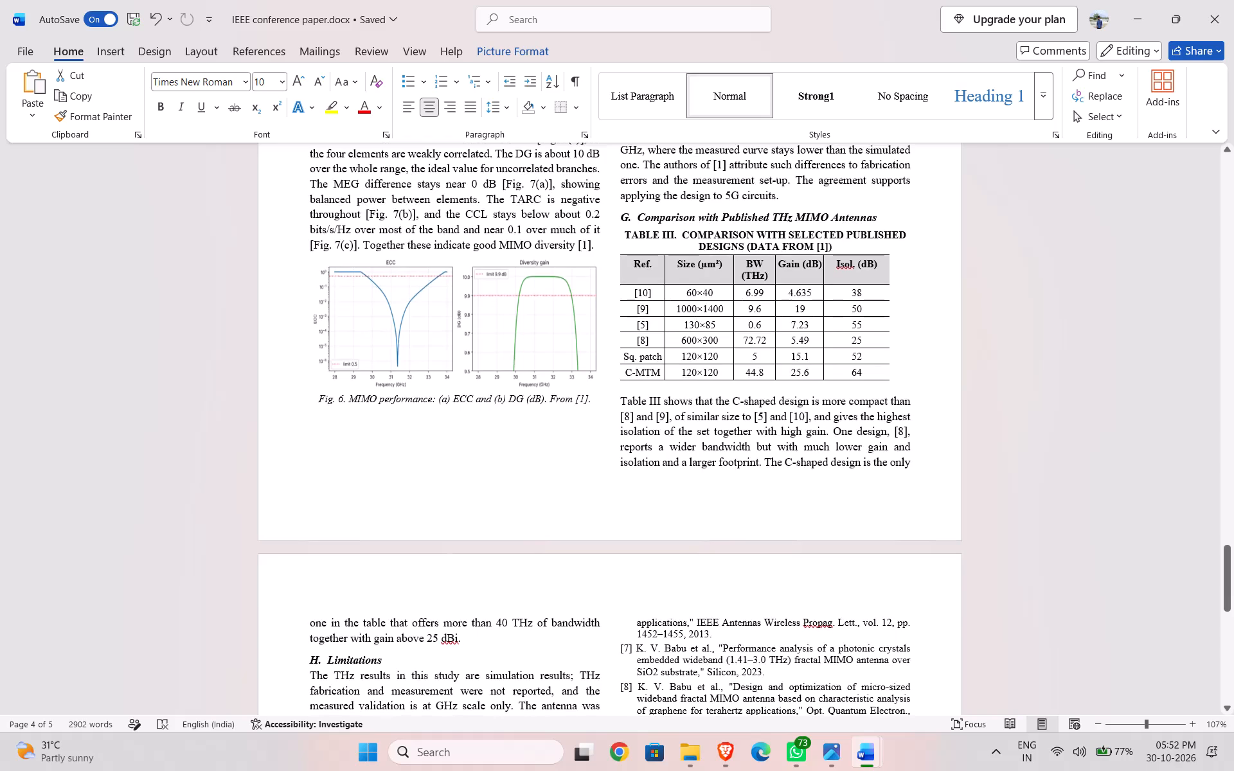
scroll(793, 502, up, 4)
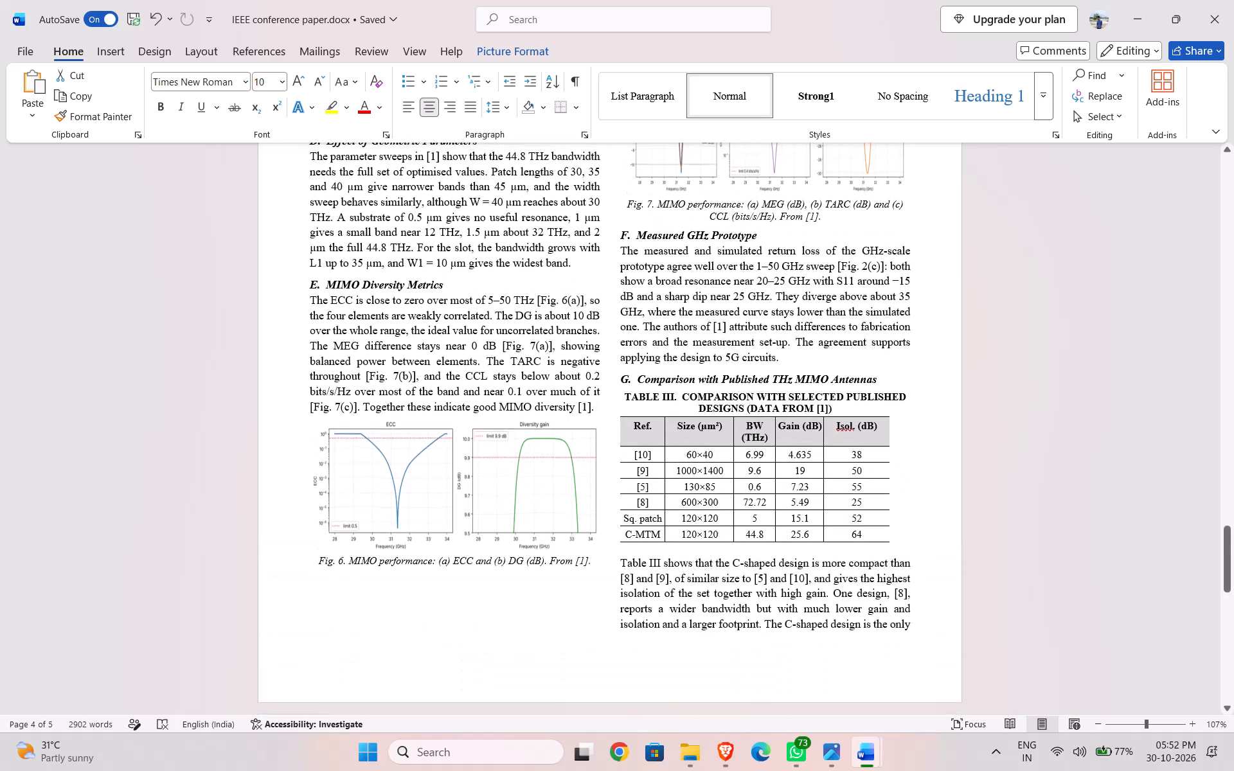
scroll(793, 502, up, 5)
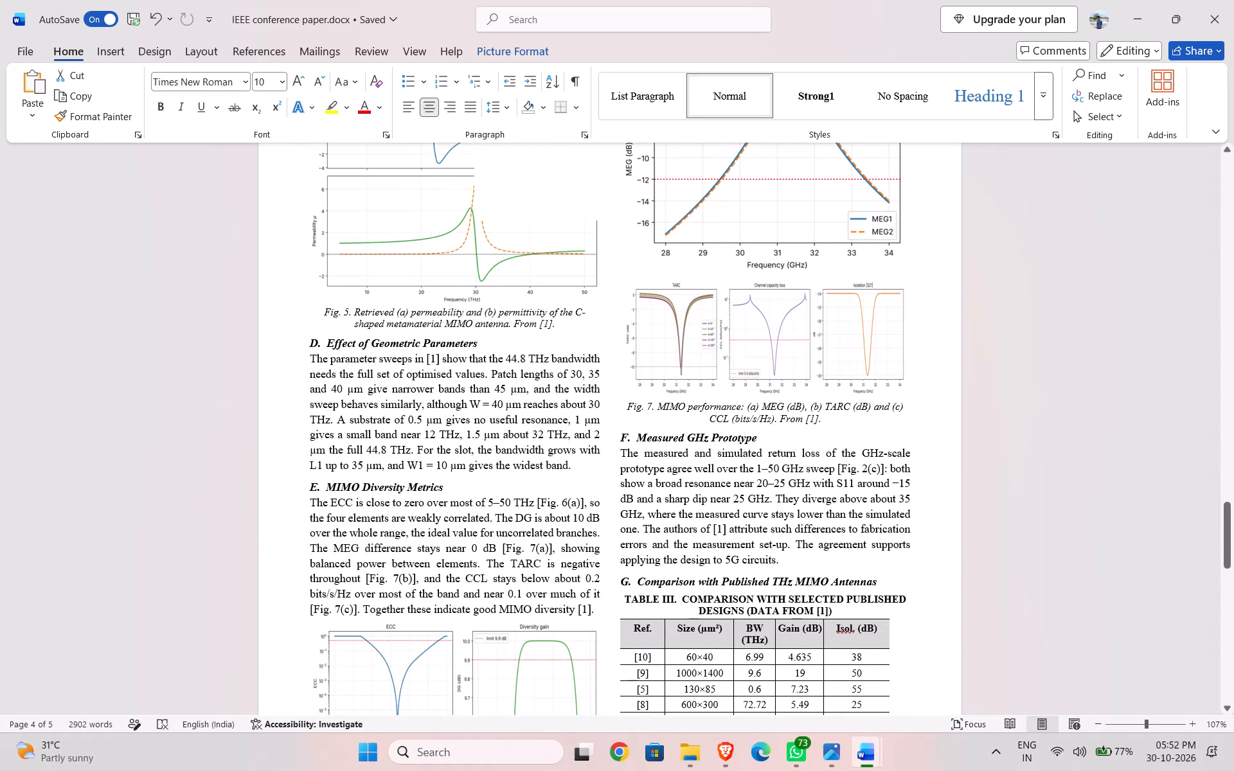
scroll(533, 492, up, 5)
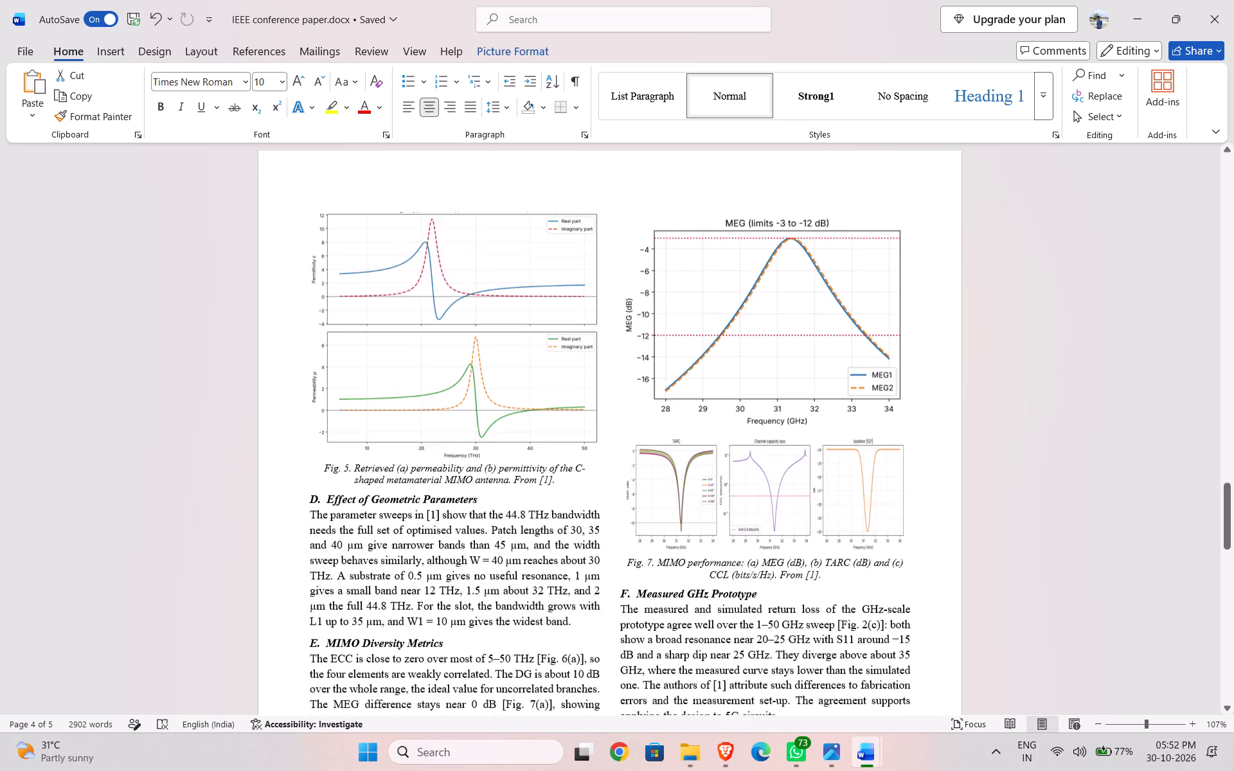
scroll(533, 492, up, 10)
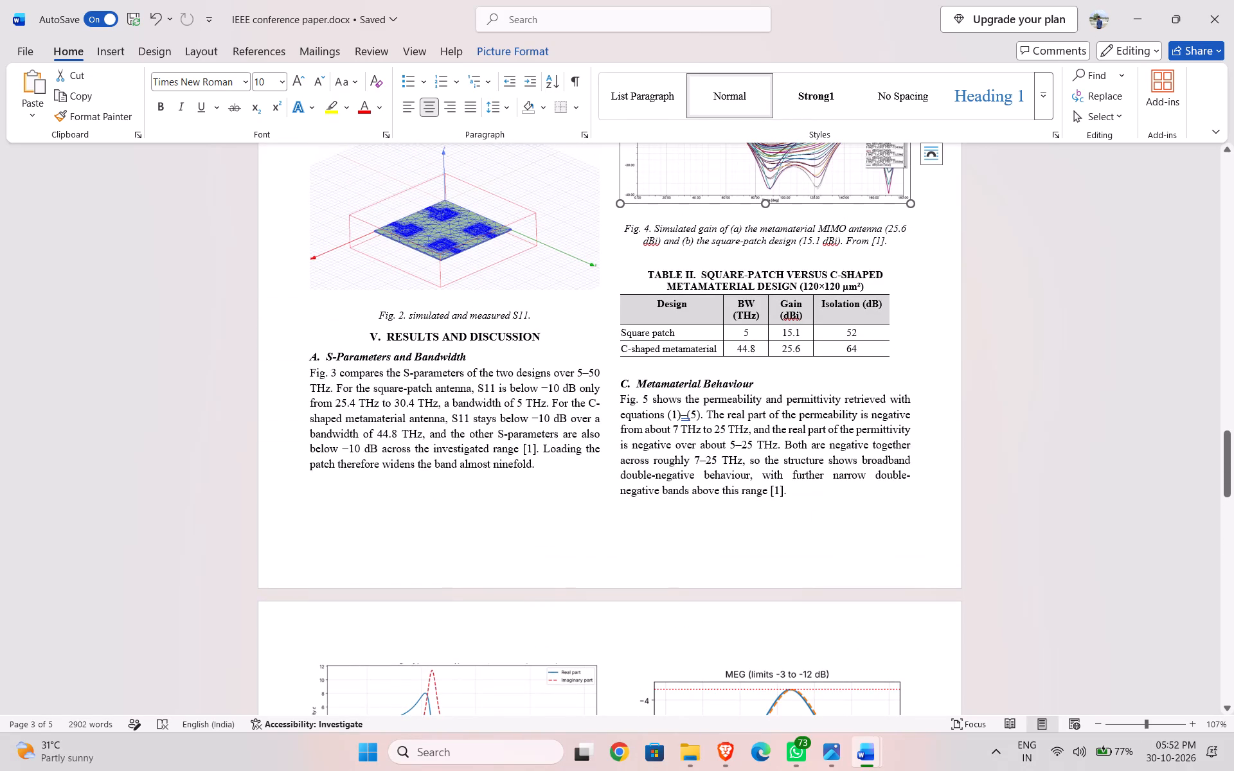
scroll(533, 492, up, 7)
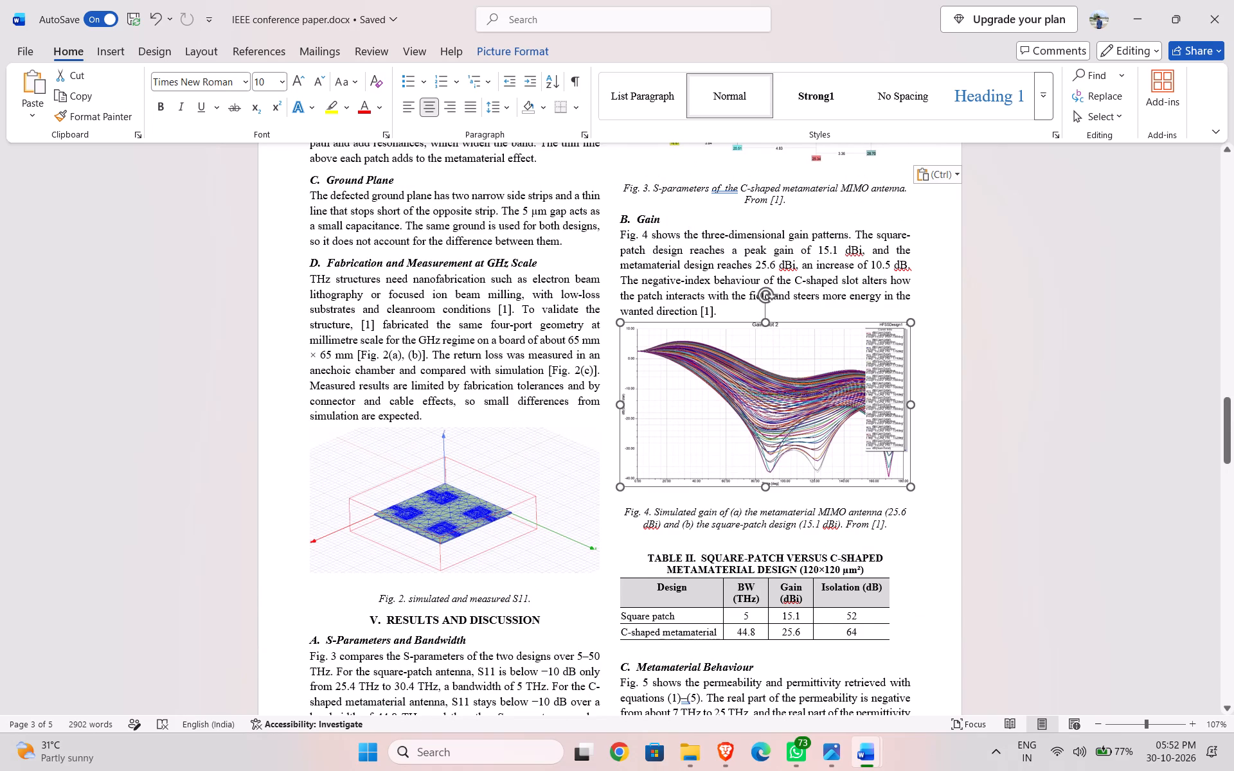
scroll(735, 465, up, 3)
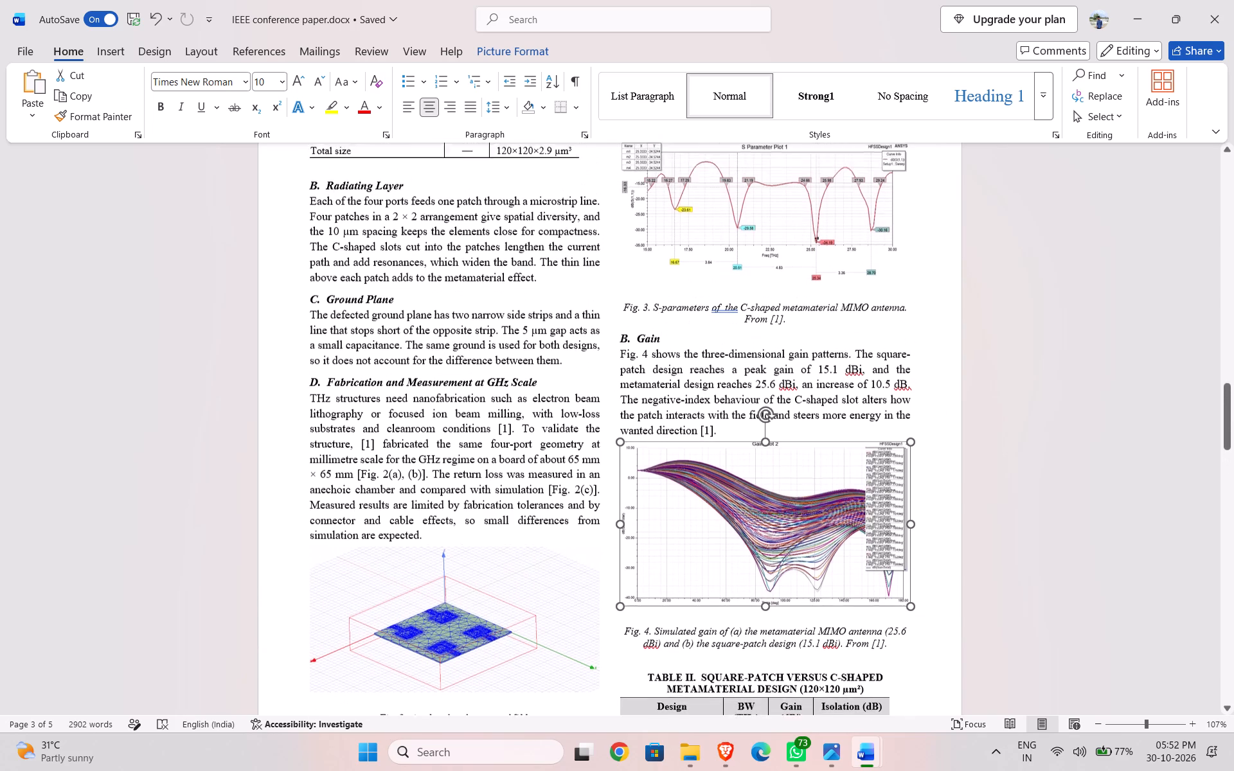
scroll(735, 465, down, 11)
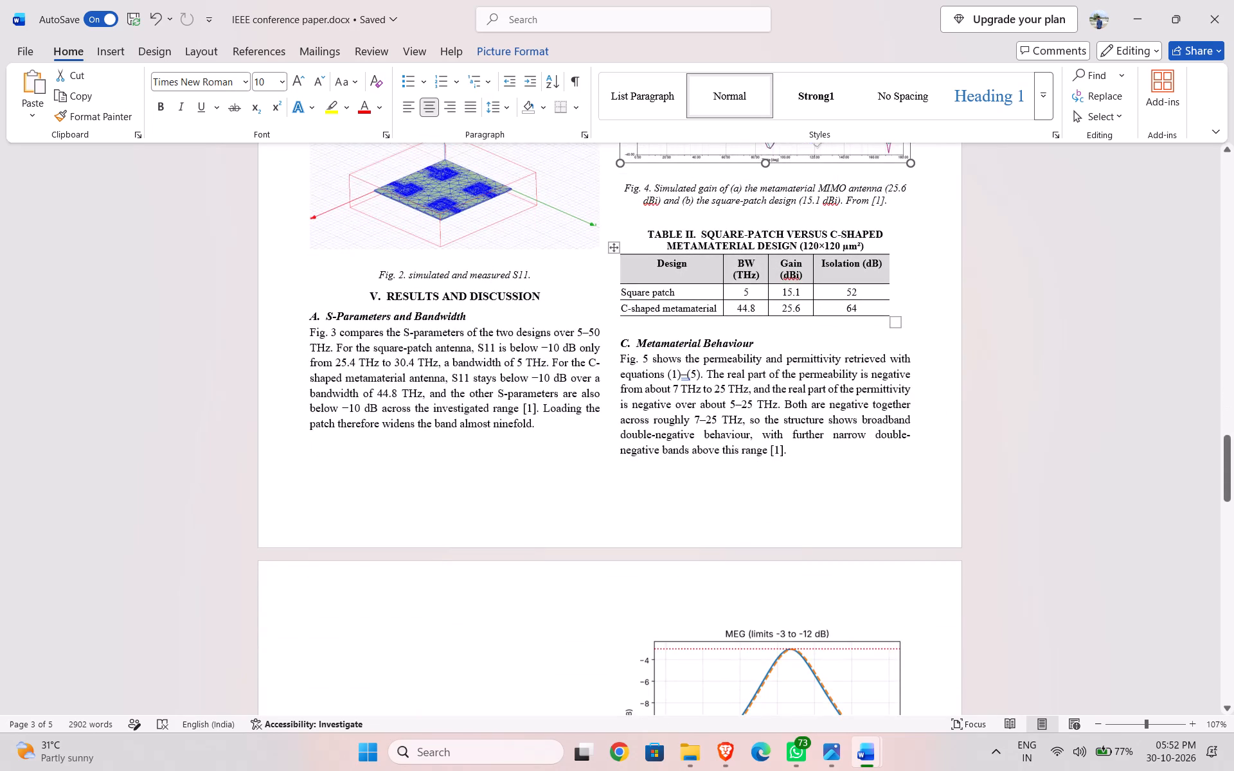
scroll(735, 465, down, 20)
scroll(735, 465, down, 1)
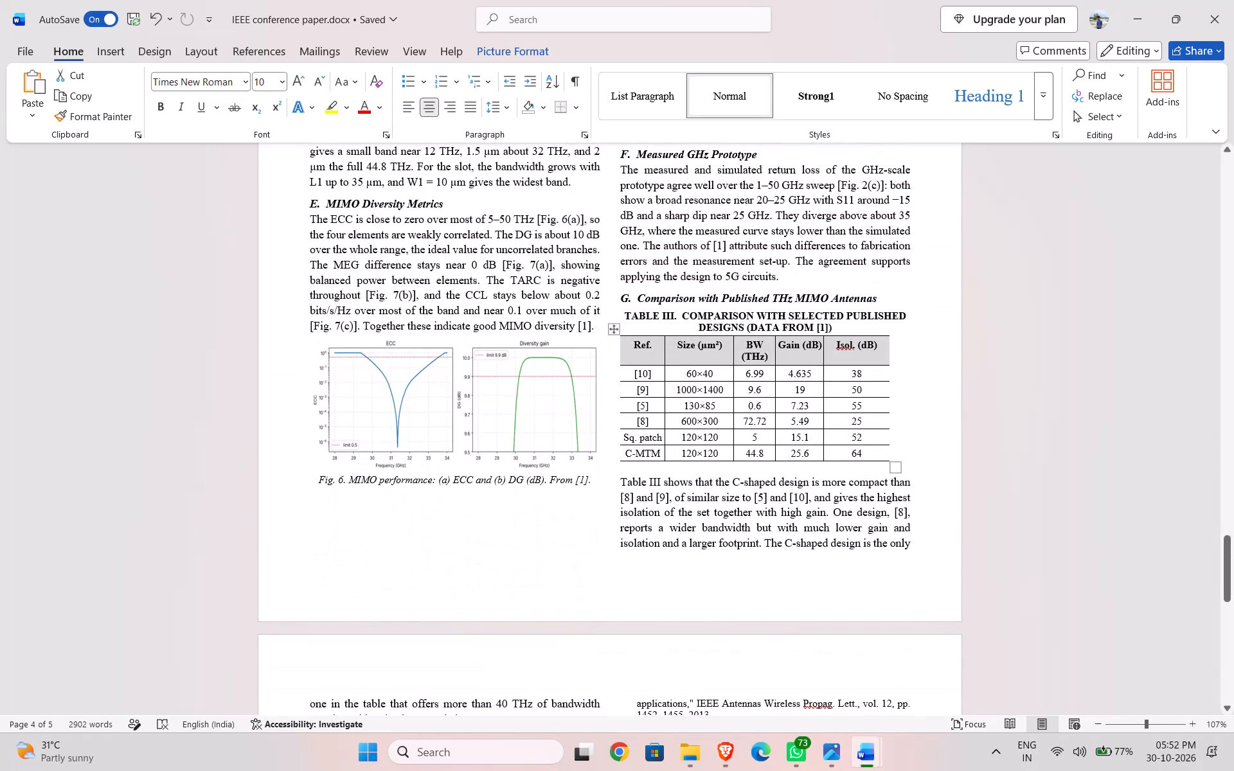
scroll(794, 419, down, 4)
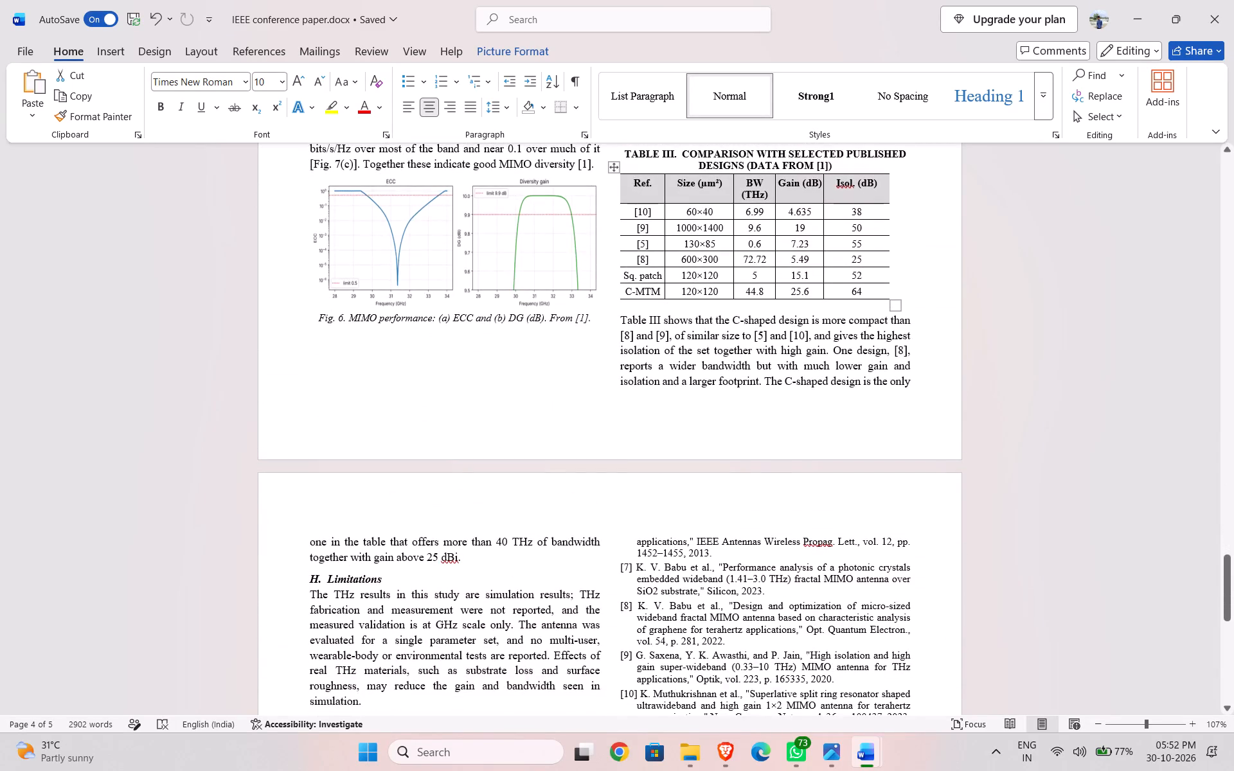
scroll(794, 419, down, 5)
scroll(794, 419, down, 20)
scroll(794, 419, down, 2)
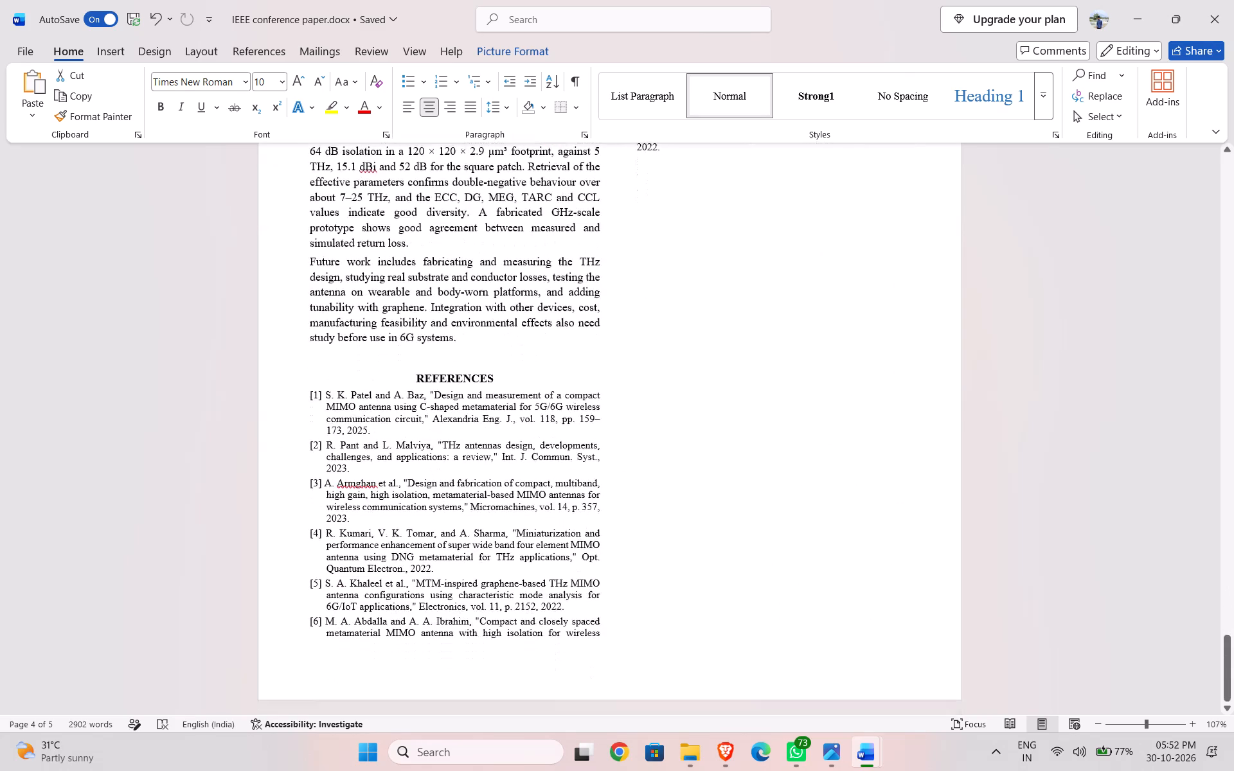
scroll(794, 419, down, 2)
Review the paper from the conclusion back through the figures, introduction and abstract to the title and author block.
scroll(794, 419, up, 6)
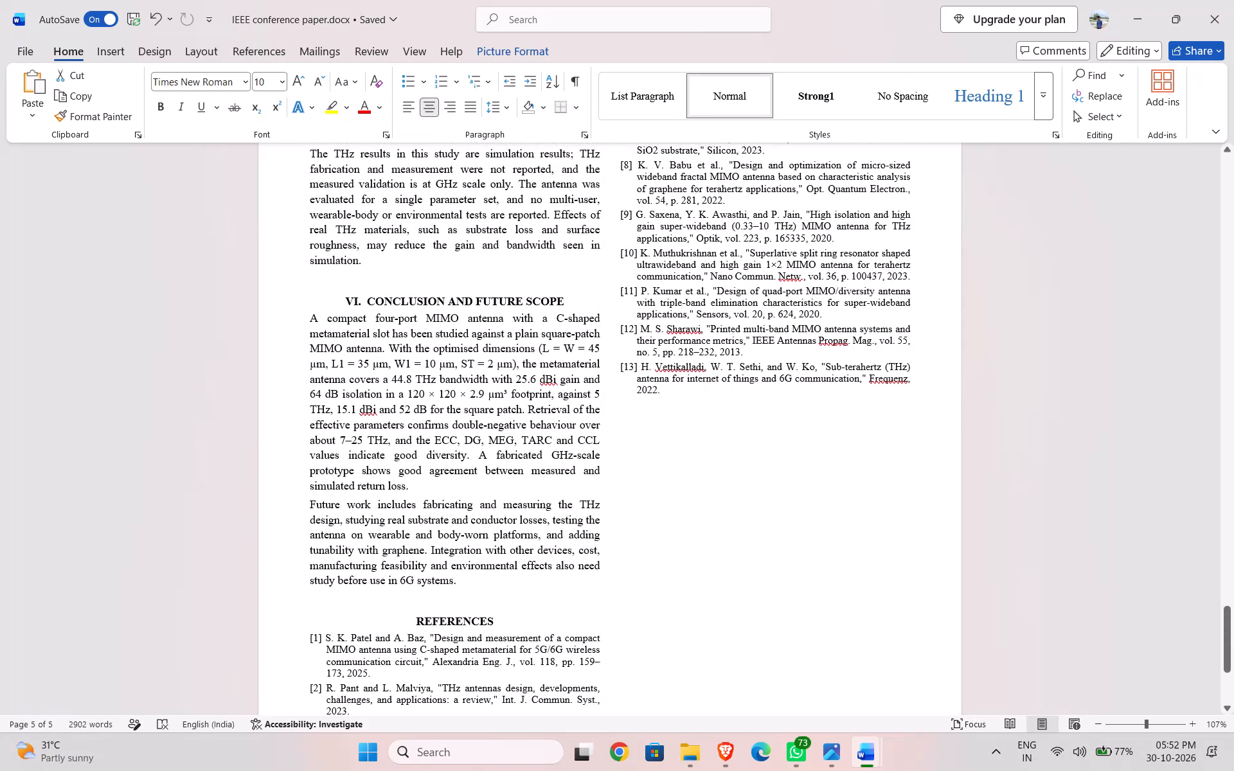
scroll(476, 533, up, 18)
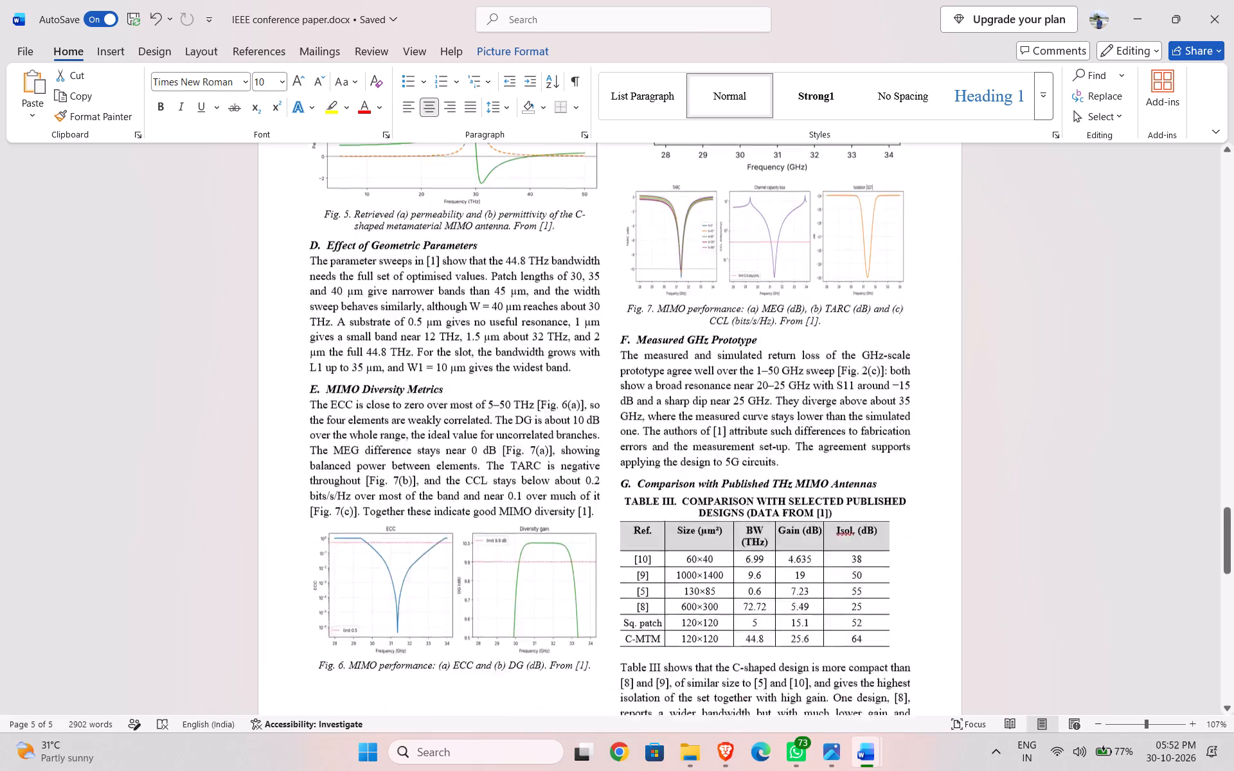
scroll(476, 533, up, 20)
scroll(476, 533, up, 20)
scroll(476, 533, up, 1)
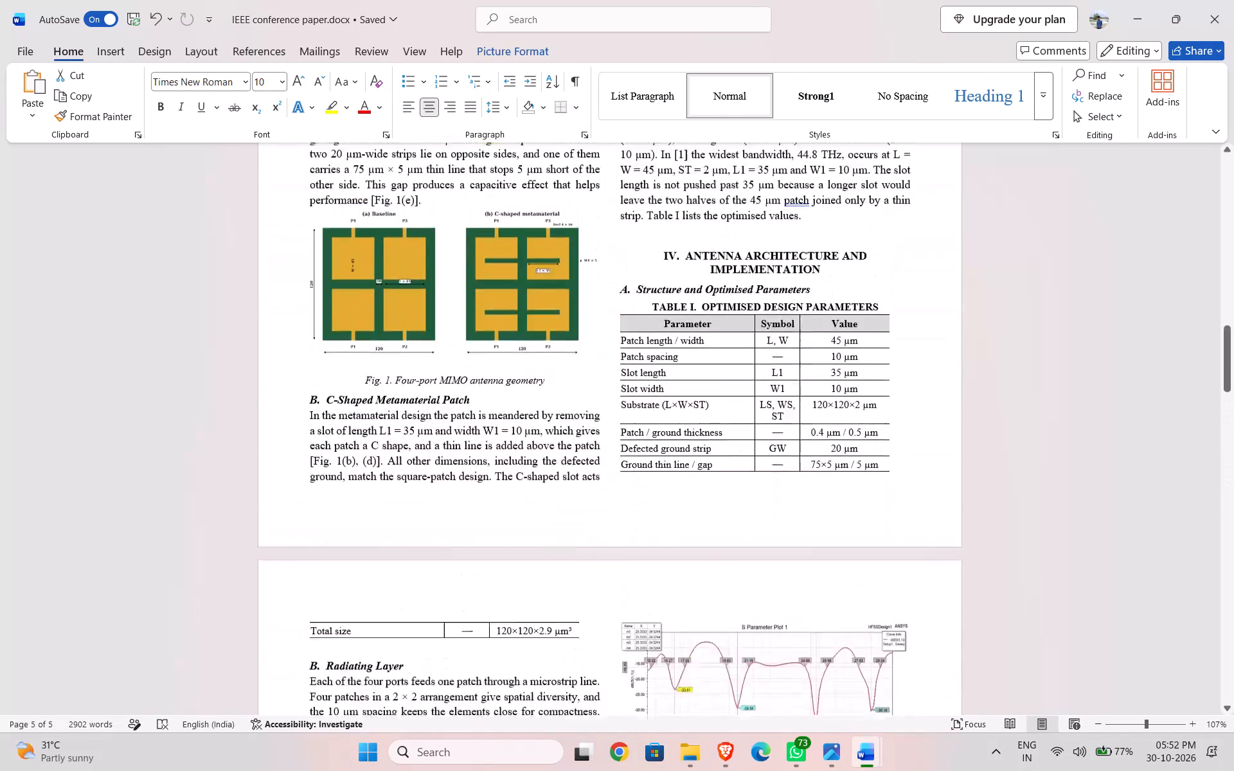
scroll(476, 533, up, 1)
scroll(476, 533, down, 5)
scroll(476, 533, up, 19)
scroll(476, 534, up, 10)
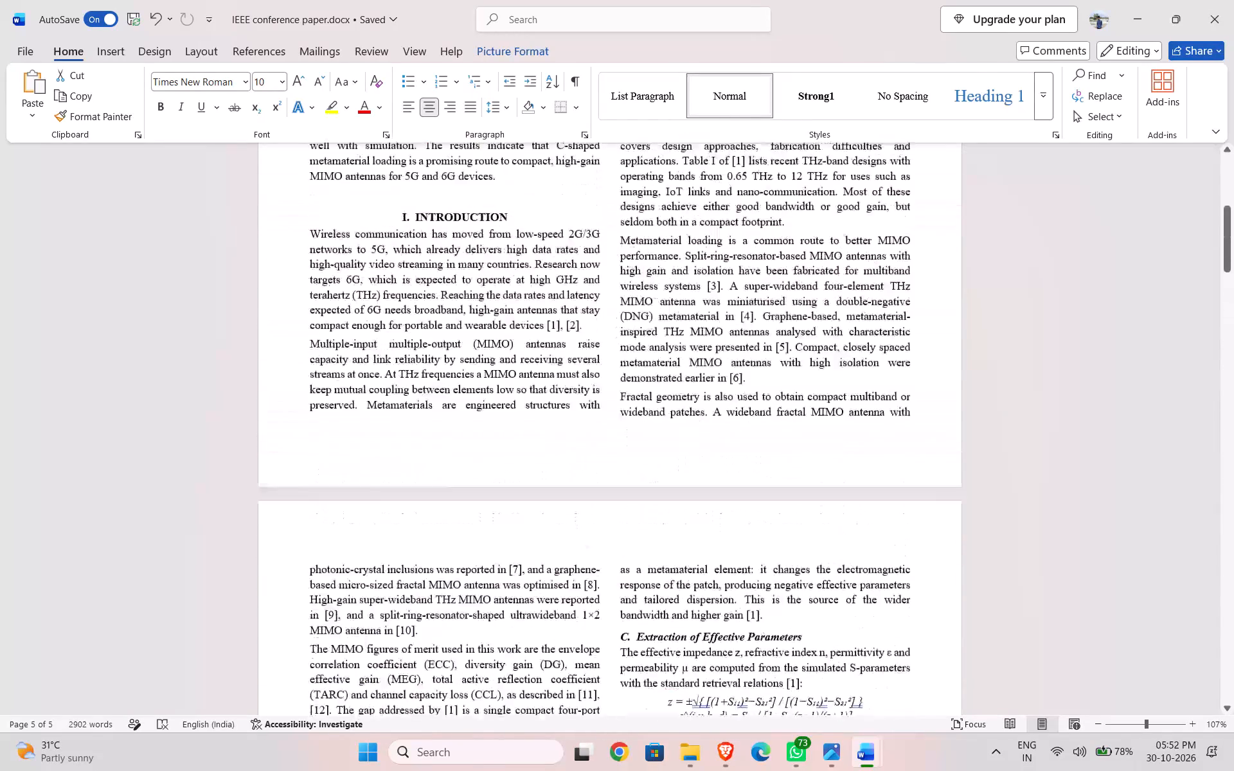
scroll(476, 534, up, 13)
scroll(476, 535, down, 3)
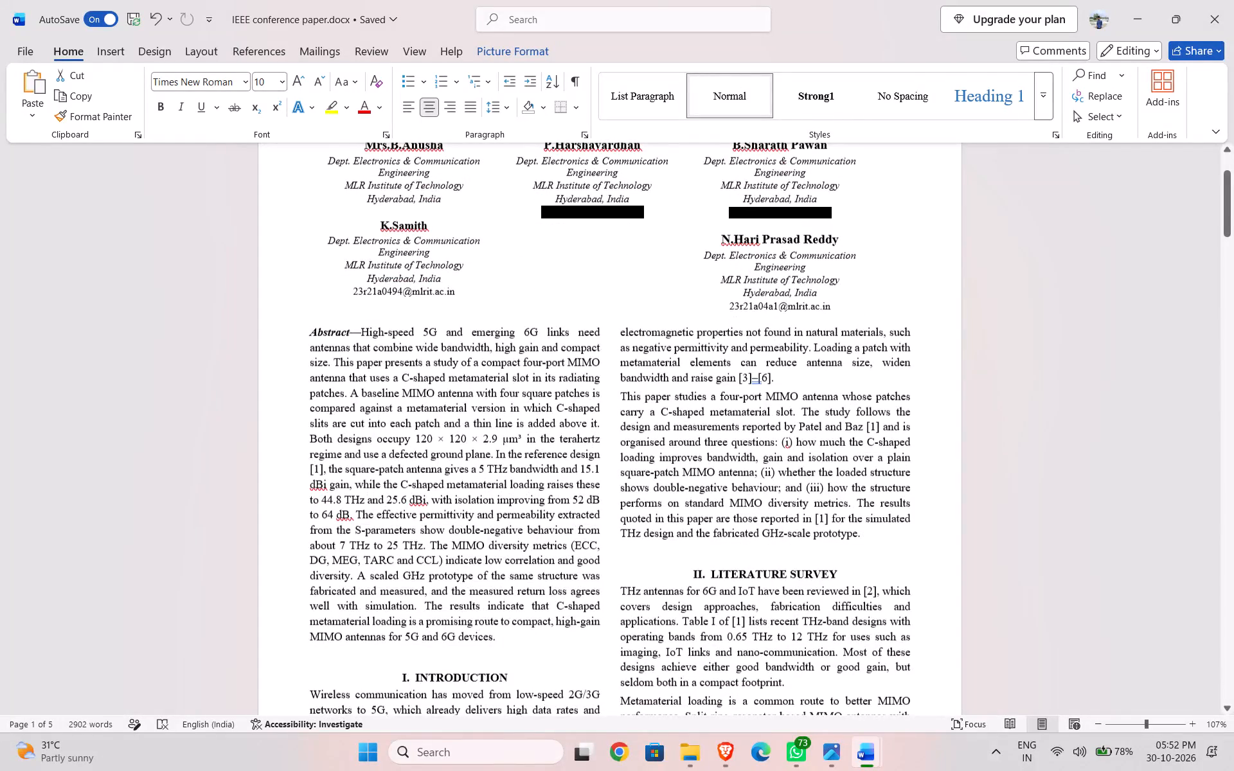
scroll(411, 466, down, 4)
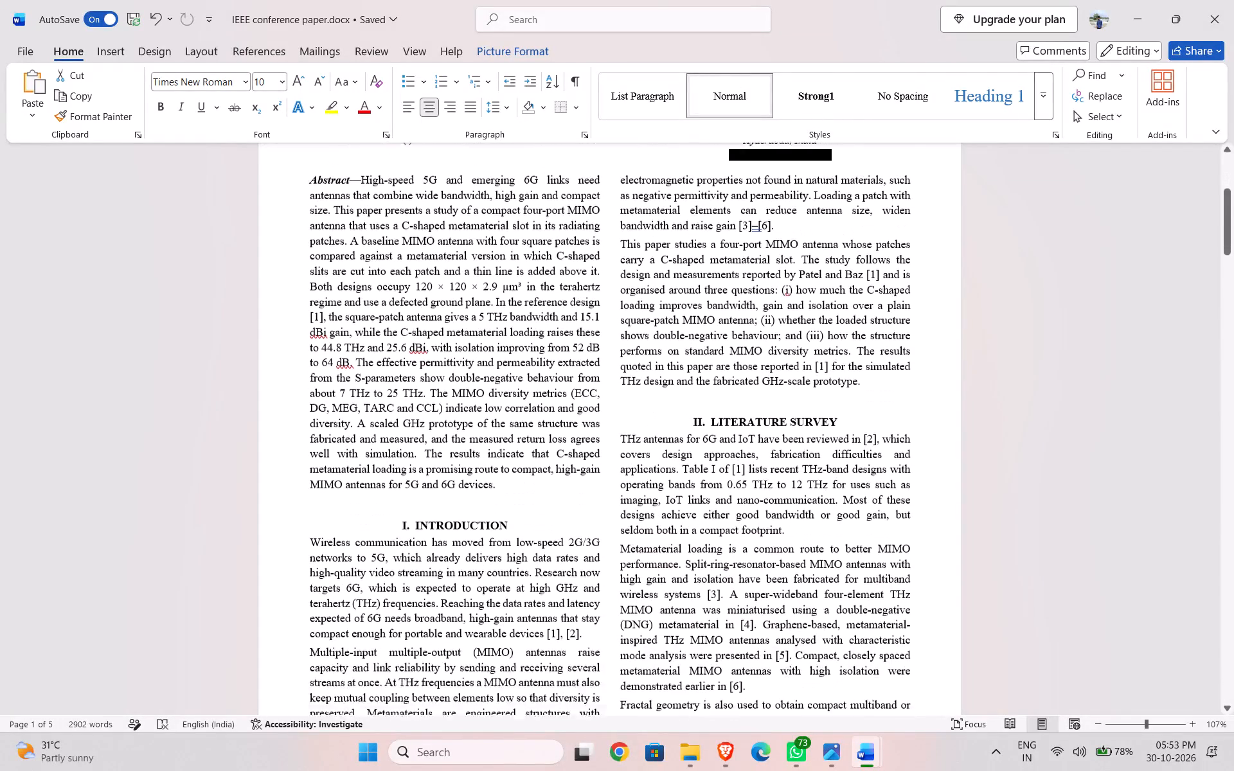
scroll(411, 467, up, 7)
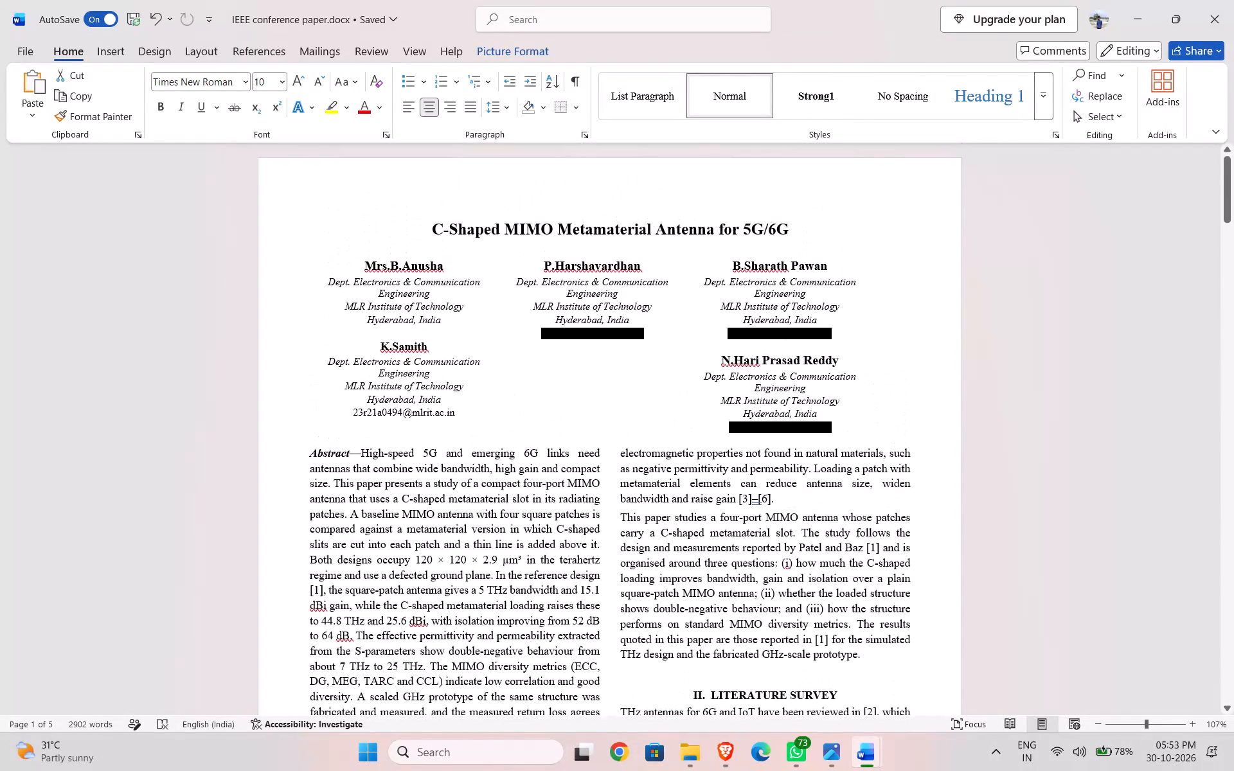
Add a new line below "Hyderabad, India" in the first author's entry of the author block.
click(450, 317)
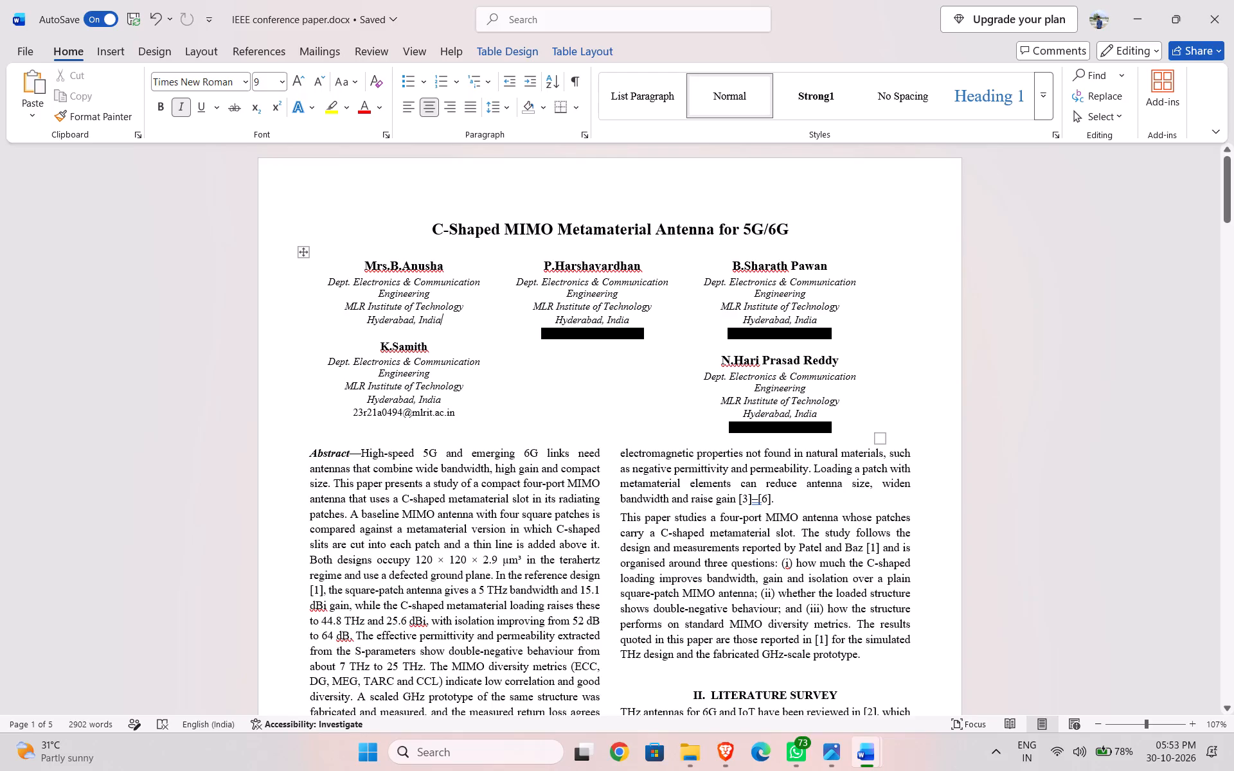
key(Return)
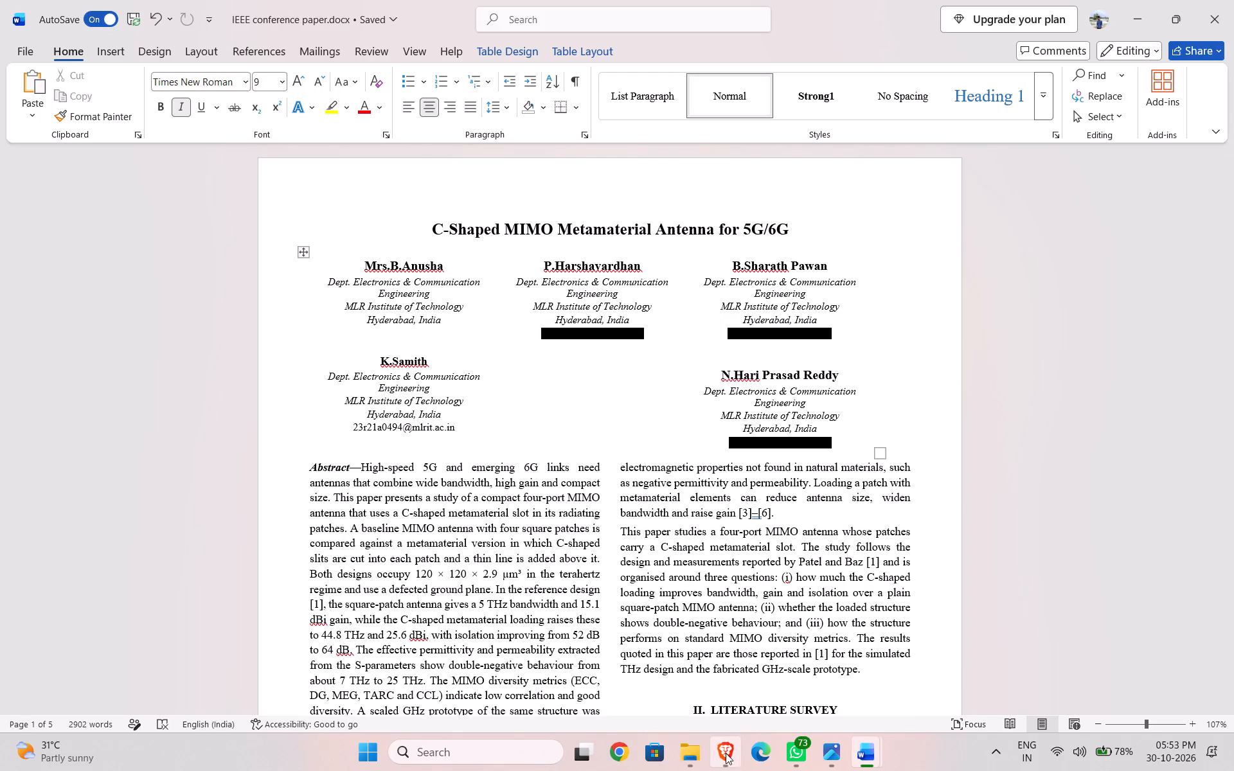
Open B22 IEEE paper.pdf from the 4th year major project MIMO folder and go to its first-page author block.
click(684, 752)
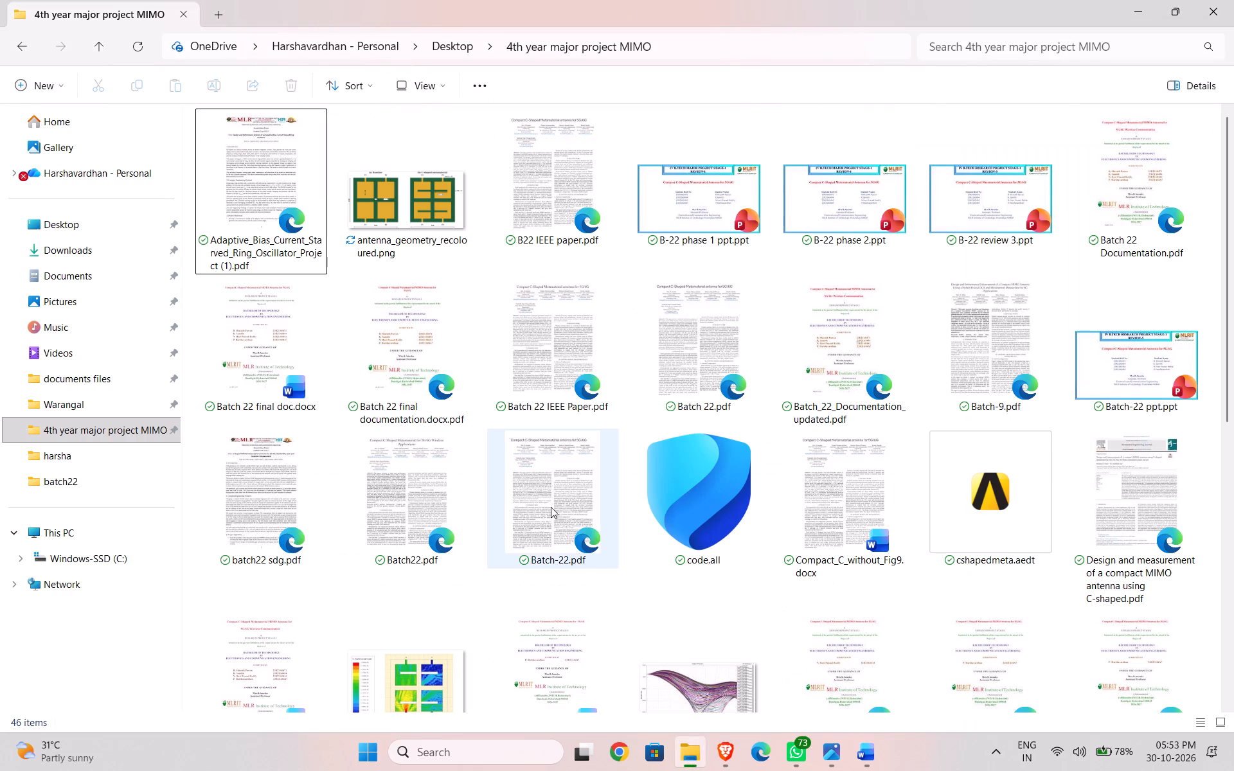
double_click(545, 192)
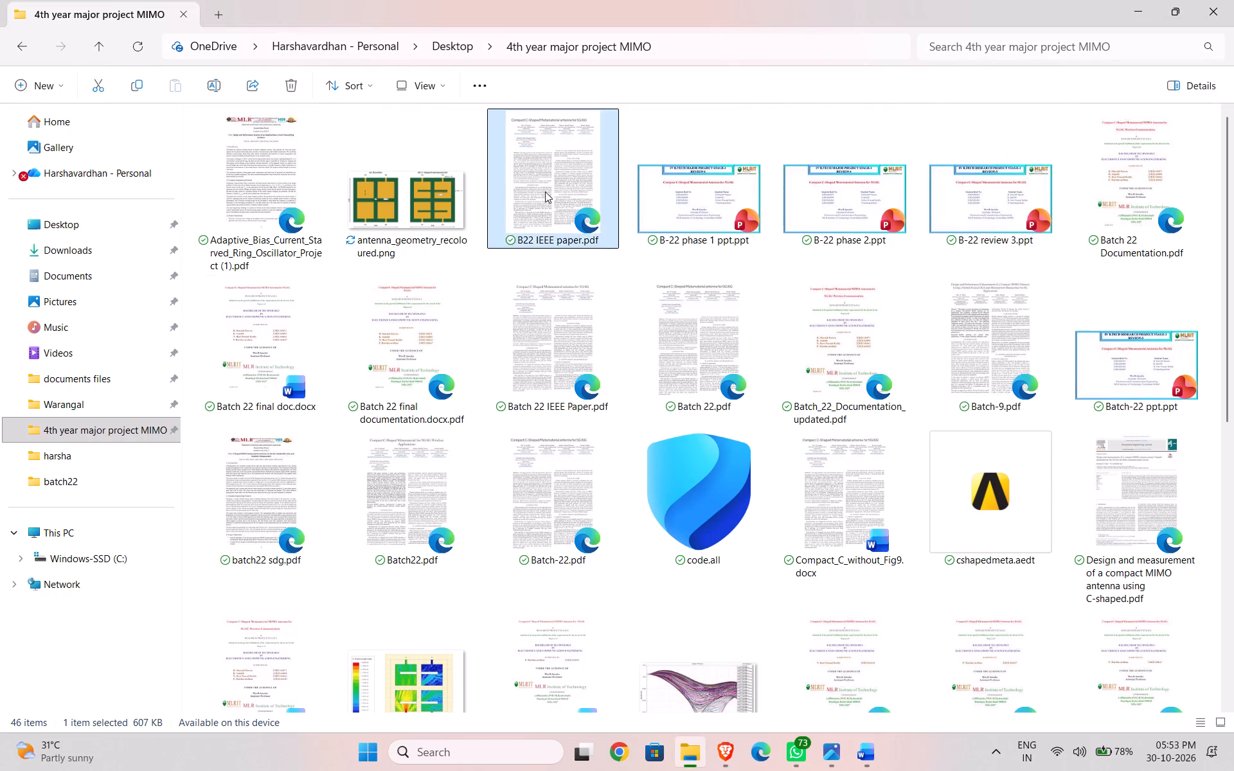
scroll(508, 369, up, 8)
scroll(713, 324, up, 6)
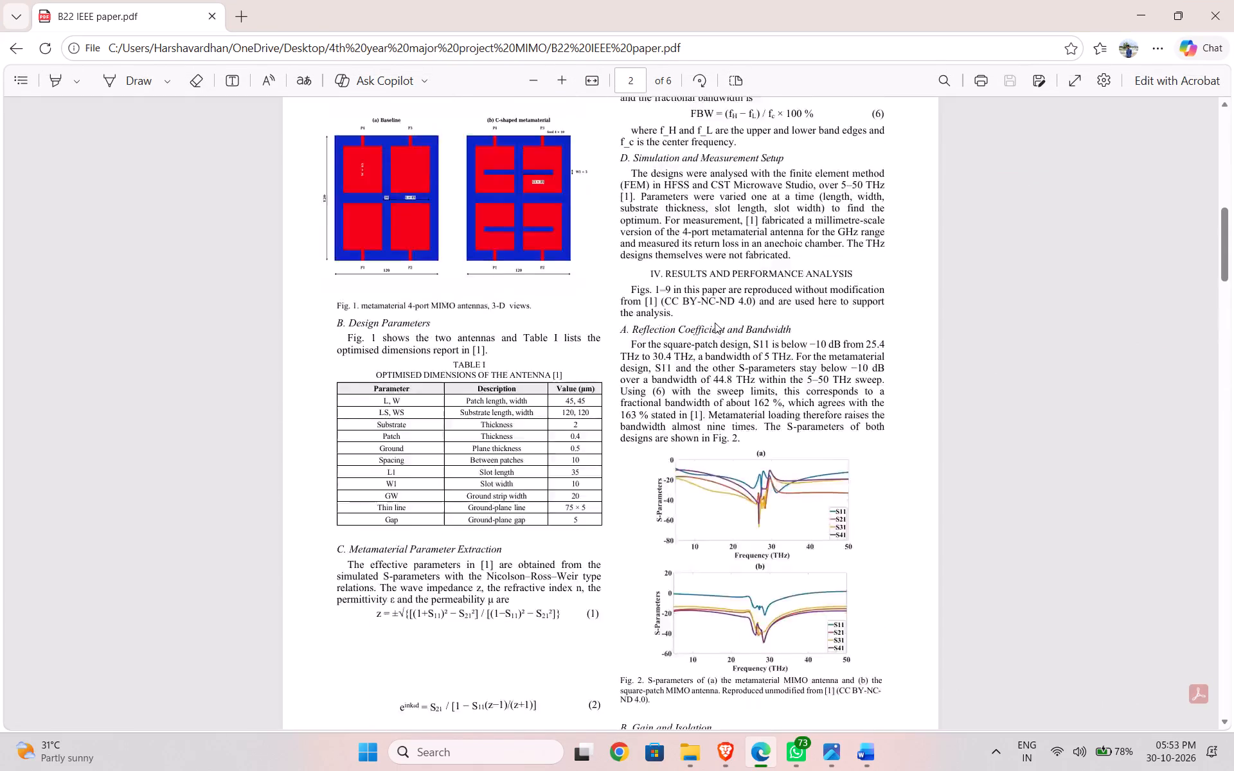
scroll(715, 323, up, 20)
scroll(715, 323, up, 5)
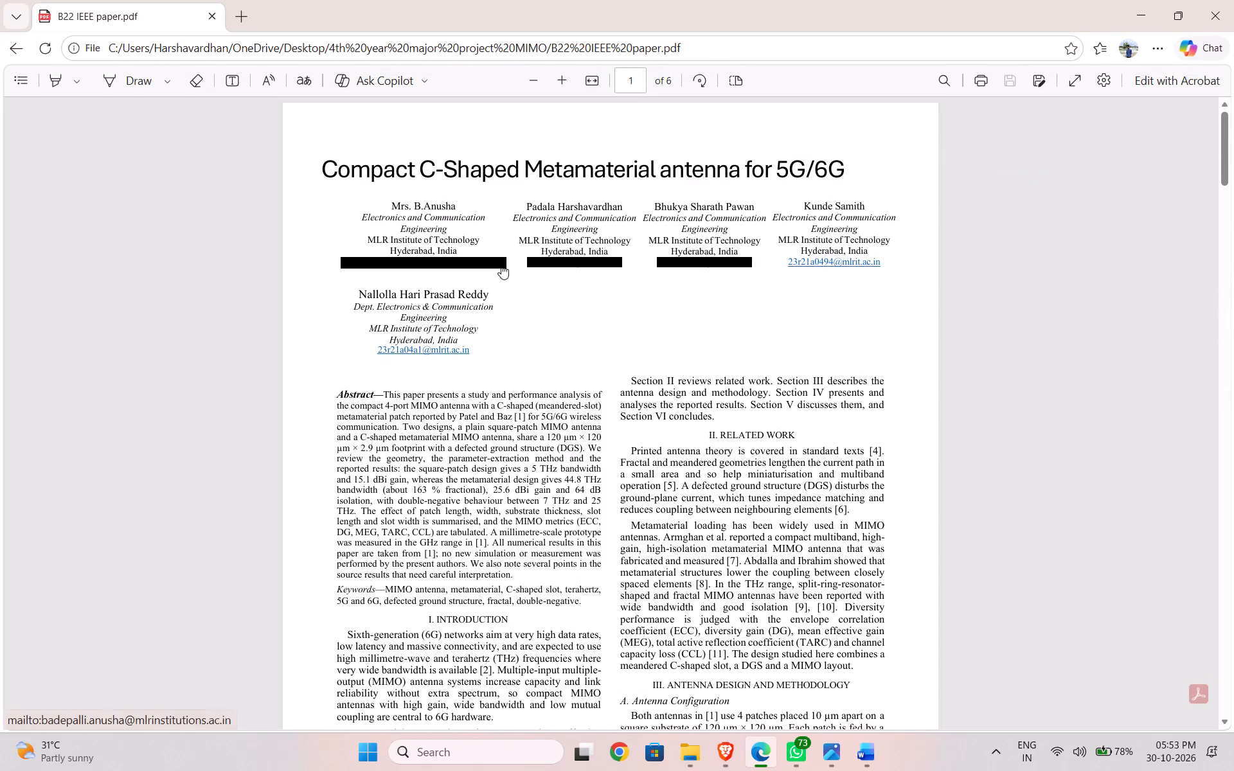
Select the first author's e-mail address in the author block of B22 IEEE paper.pdf.
drag(511, 263, 445, 274)
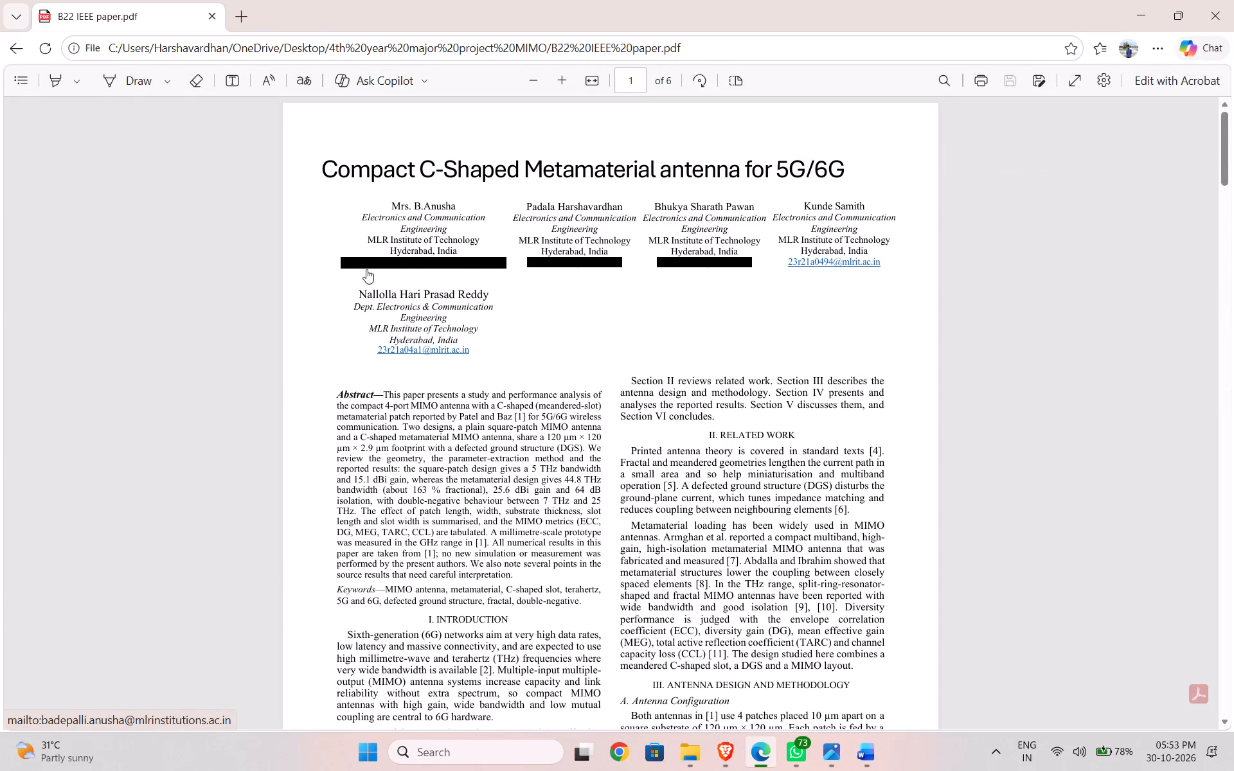
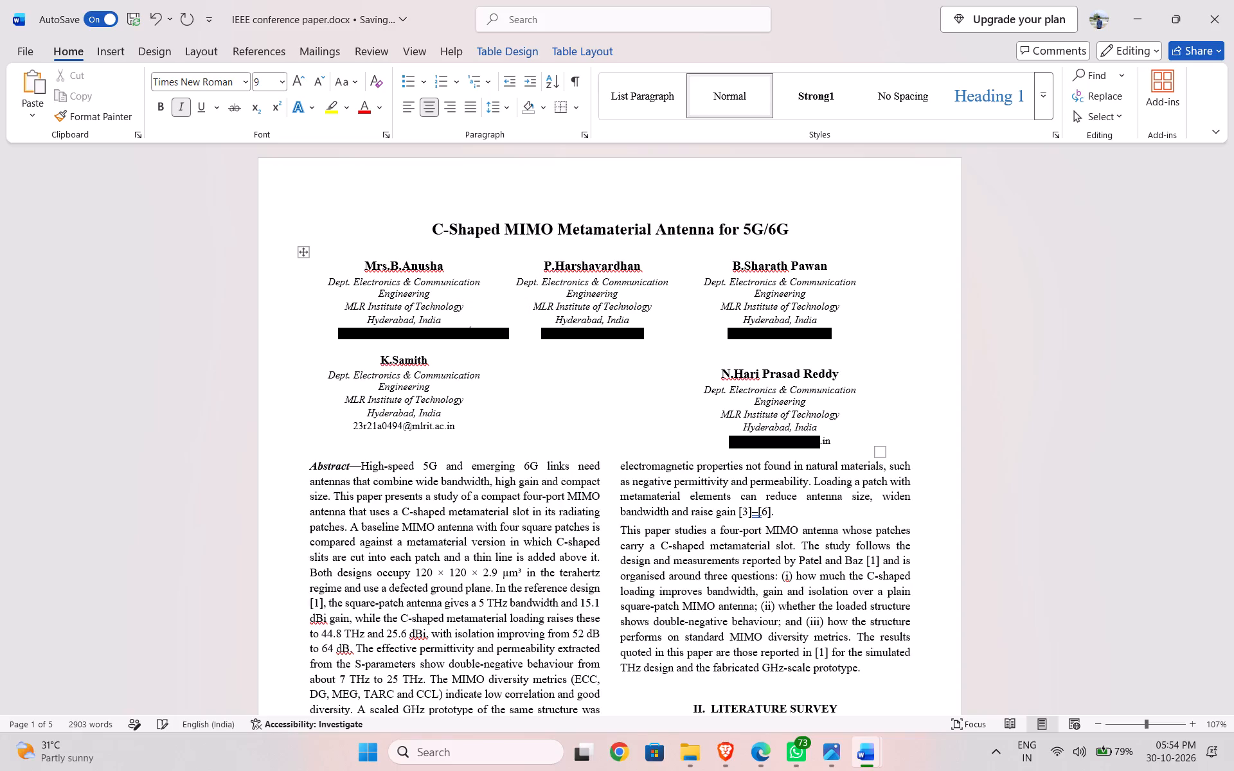
Complete the first author's e-mail address with a lower-case first letter and check it against B22 IEEE paper.pdf.
text(ons)
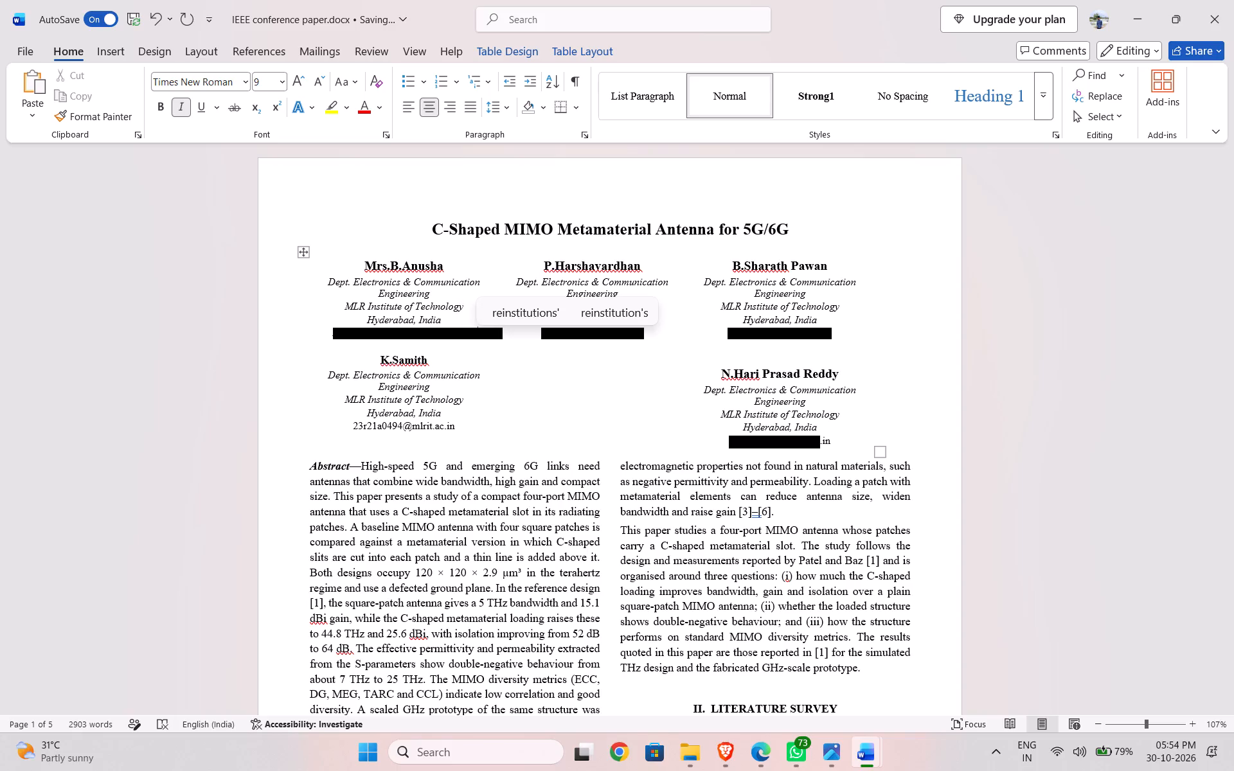
text(.ac.in)
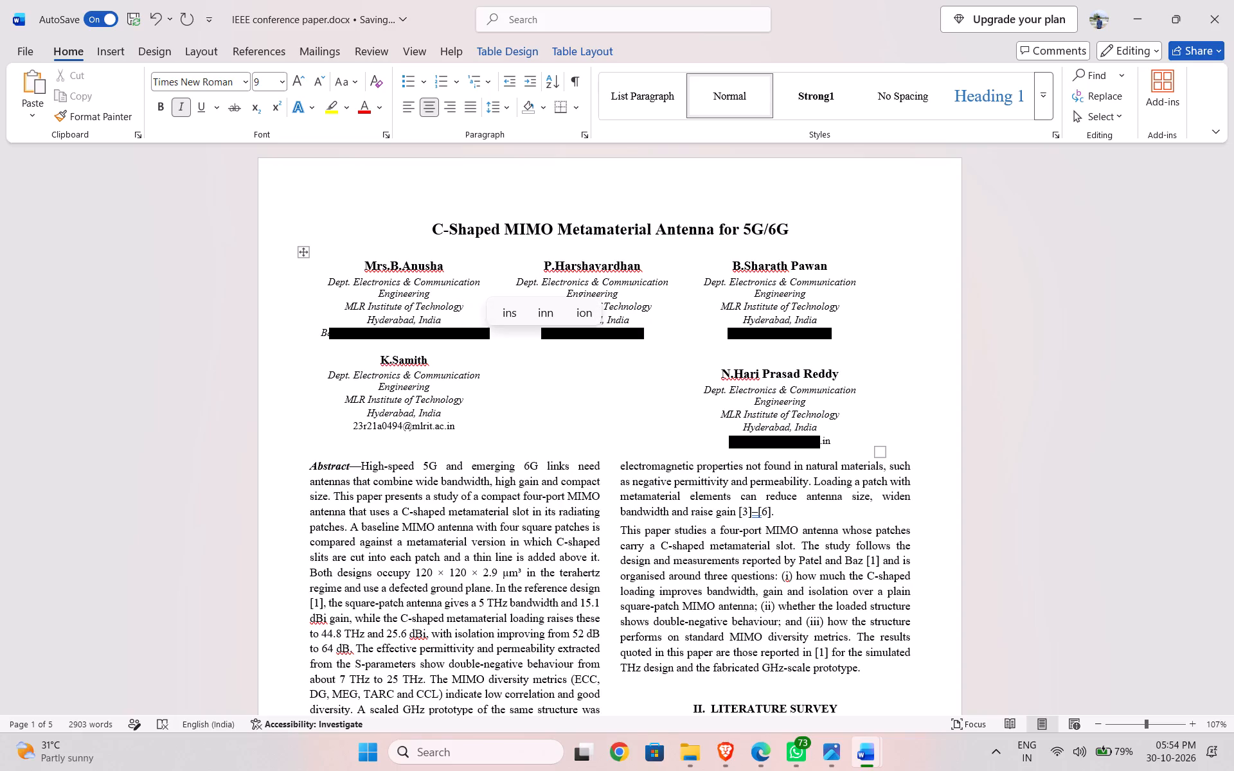
click(331, 333)
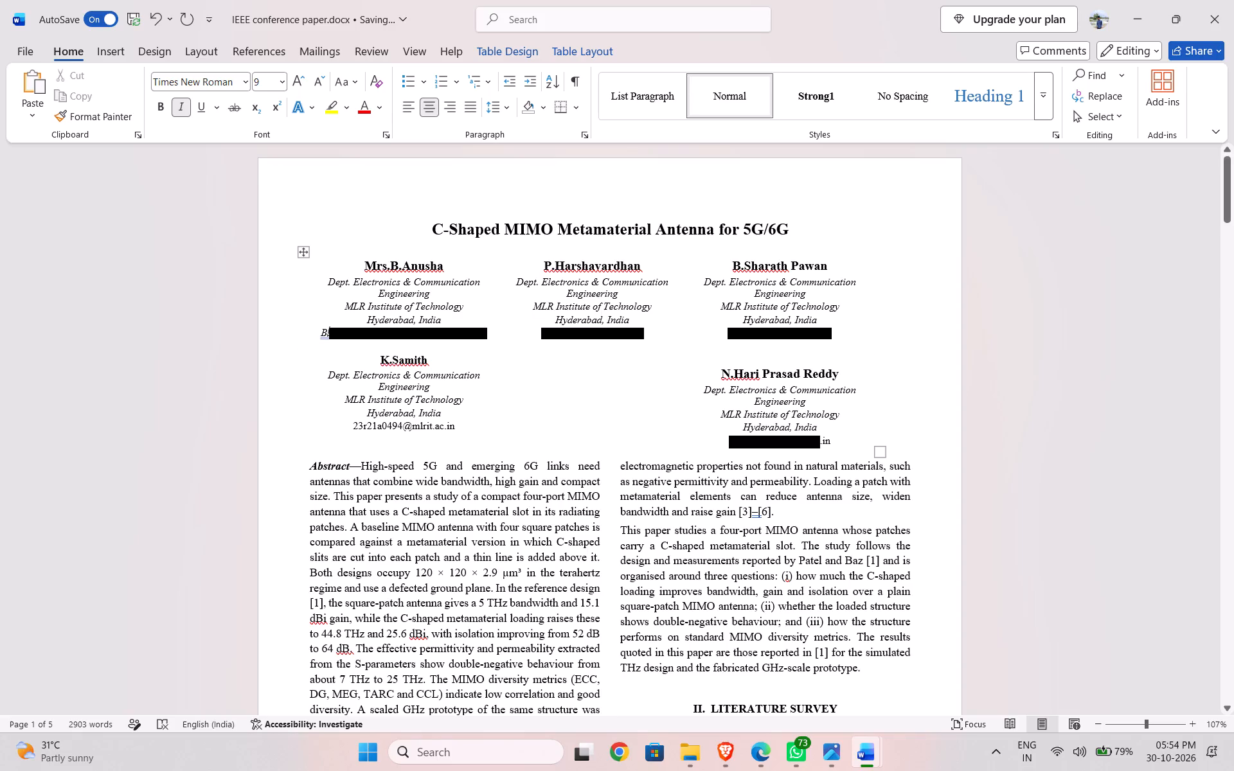
key(BackSpace)
key(b)
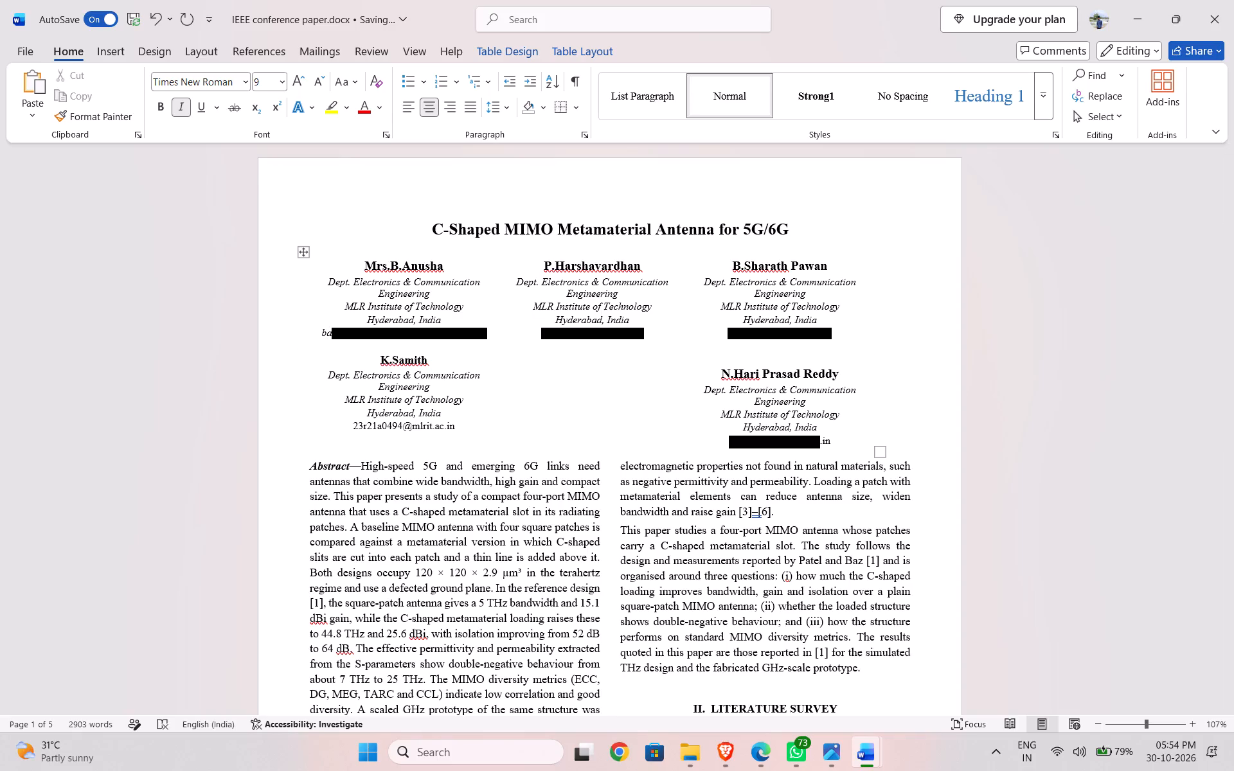
click(479, 393)
click(761, 755)
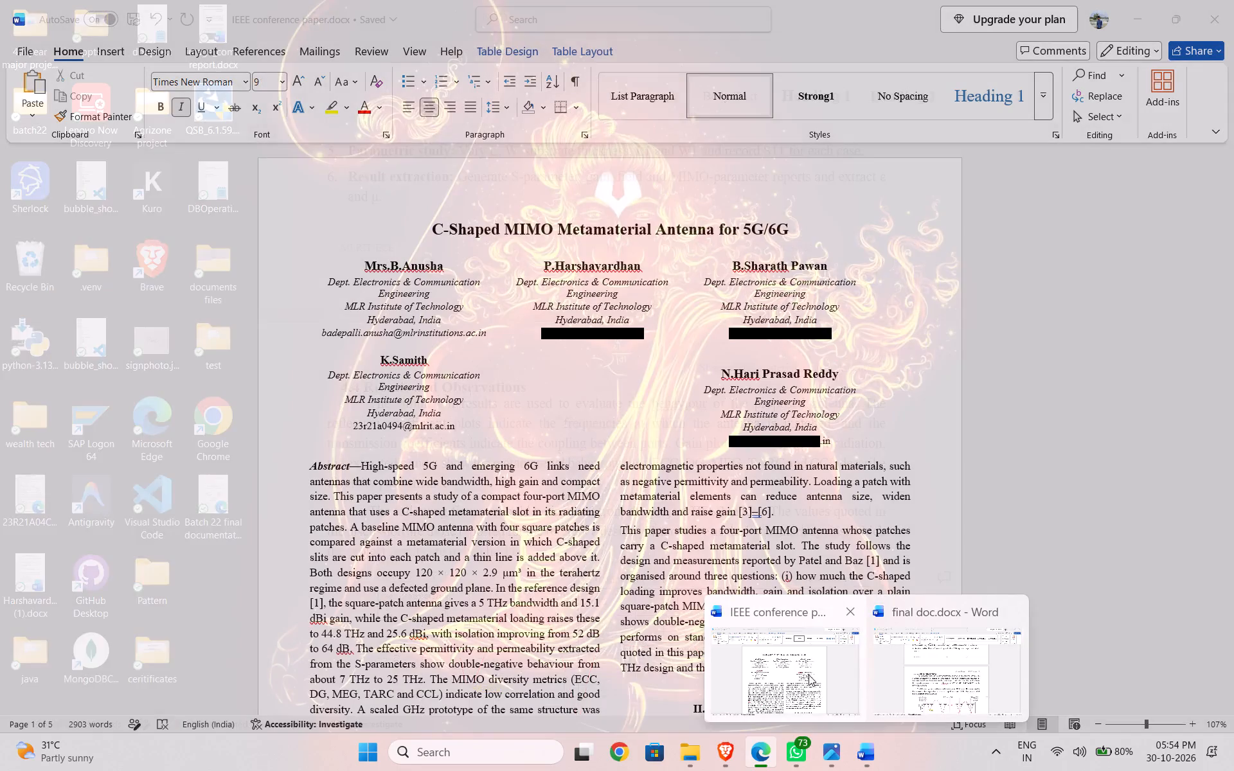
click(807, 674)
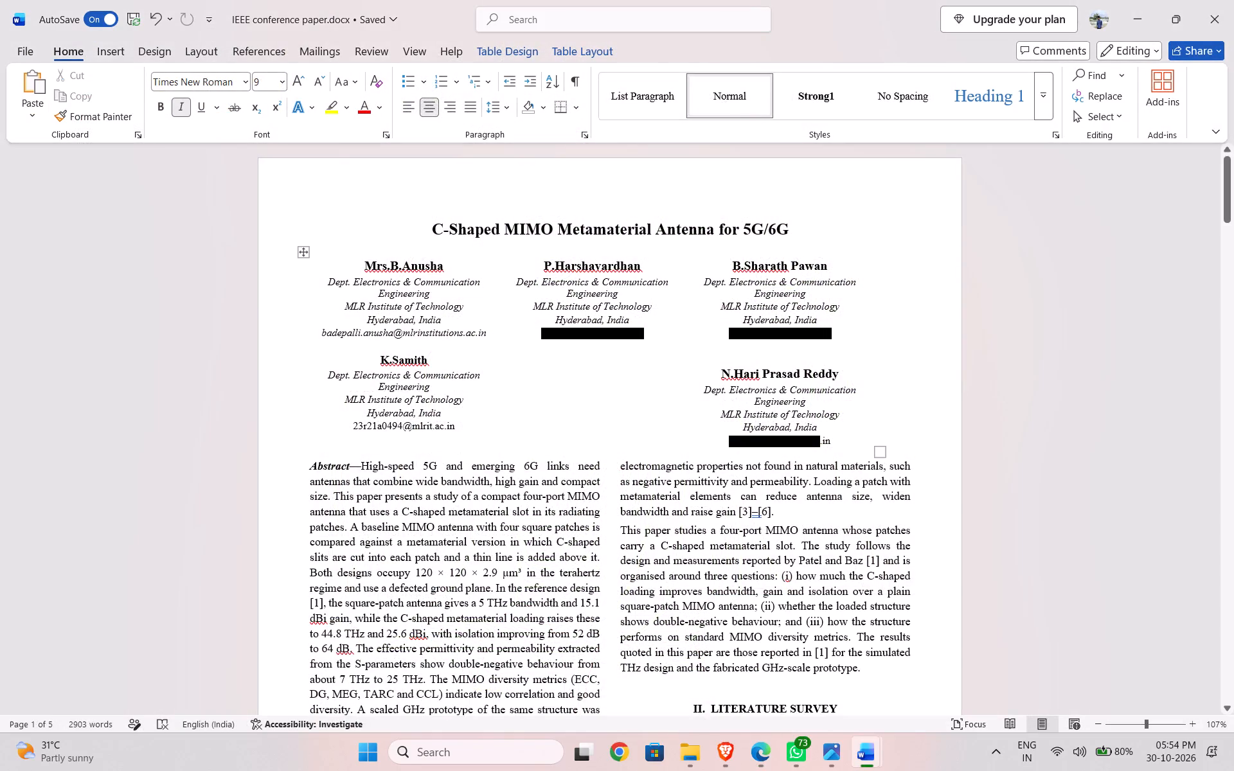
click(766, 755)
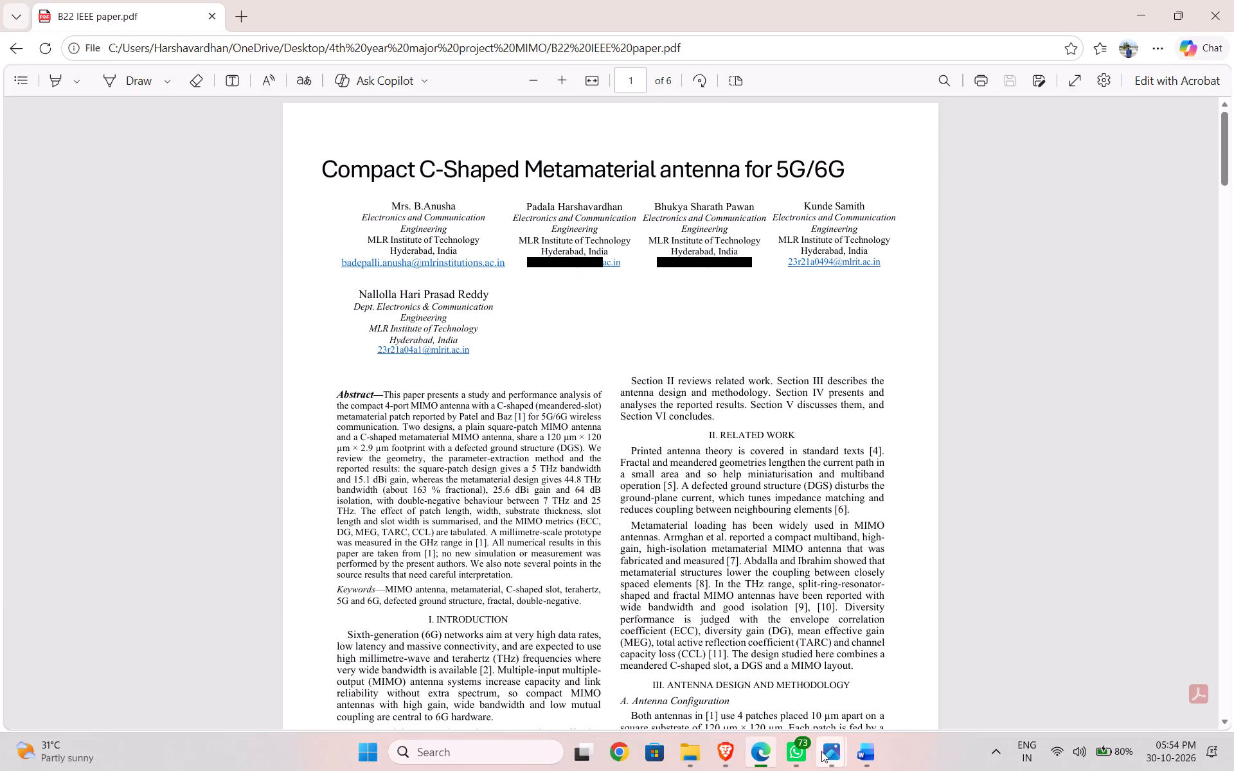
click(814, 693)
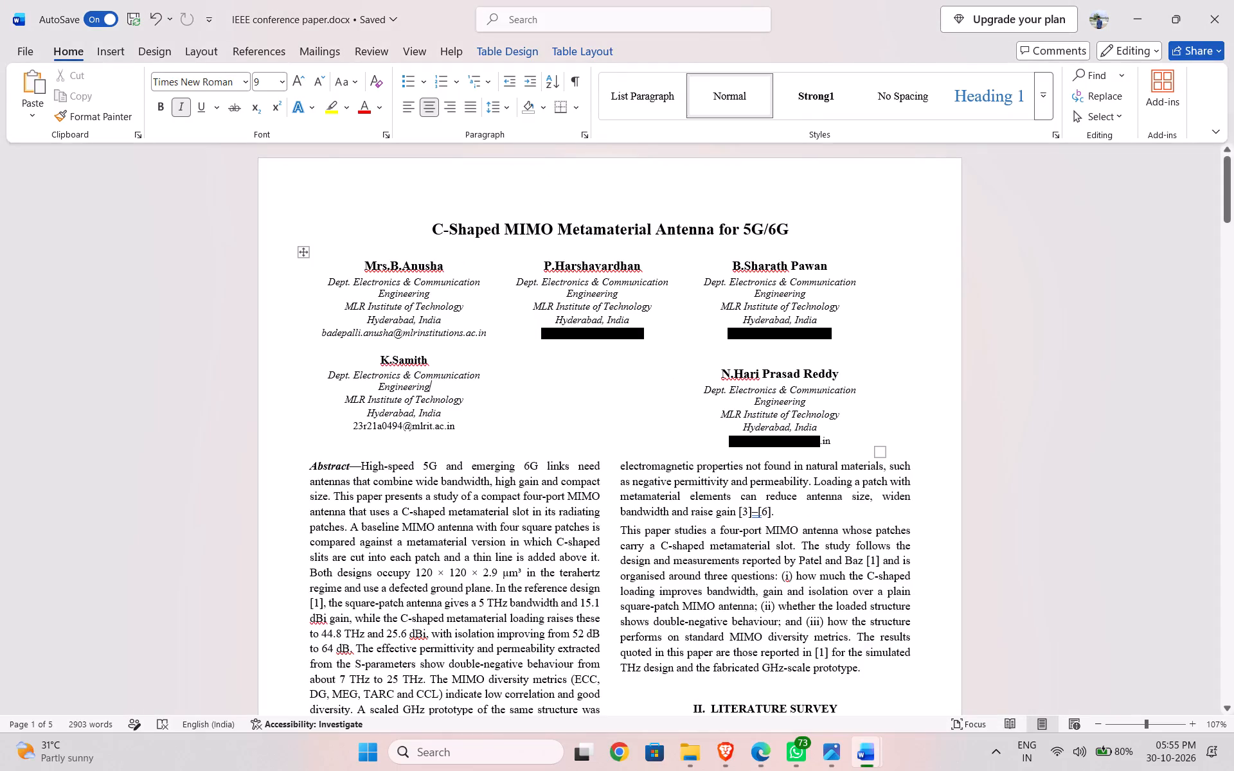
Review the conference paper from the abstract through the figures and tables to the conclusion and references.
scroll(591, 409, down, 3)
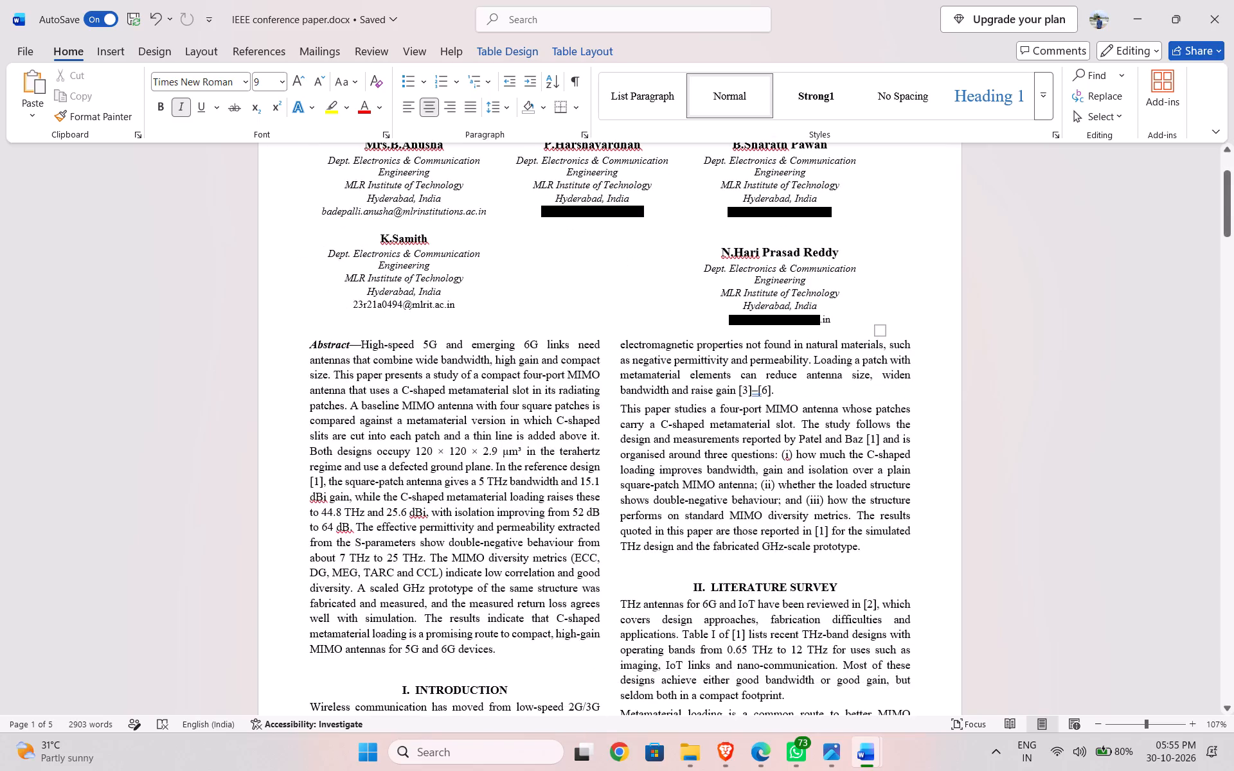
scroll(591, 409, down, 16)
scroll(591, 409, down, 11)
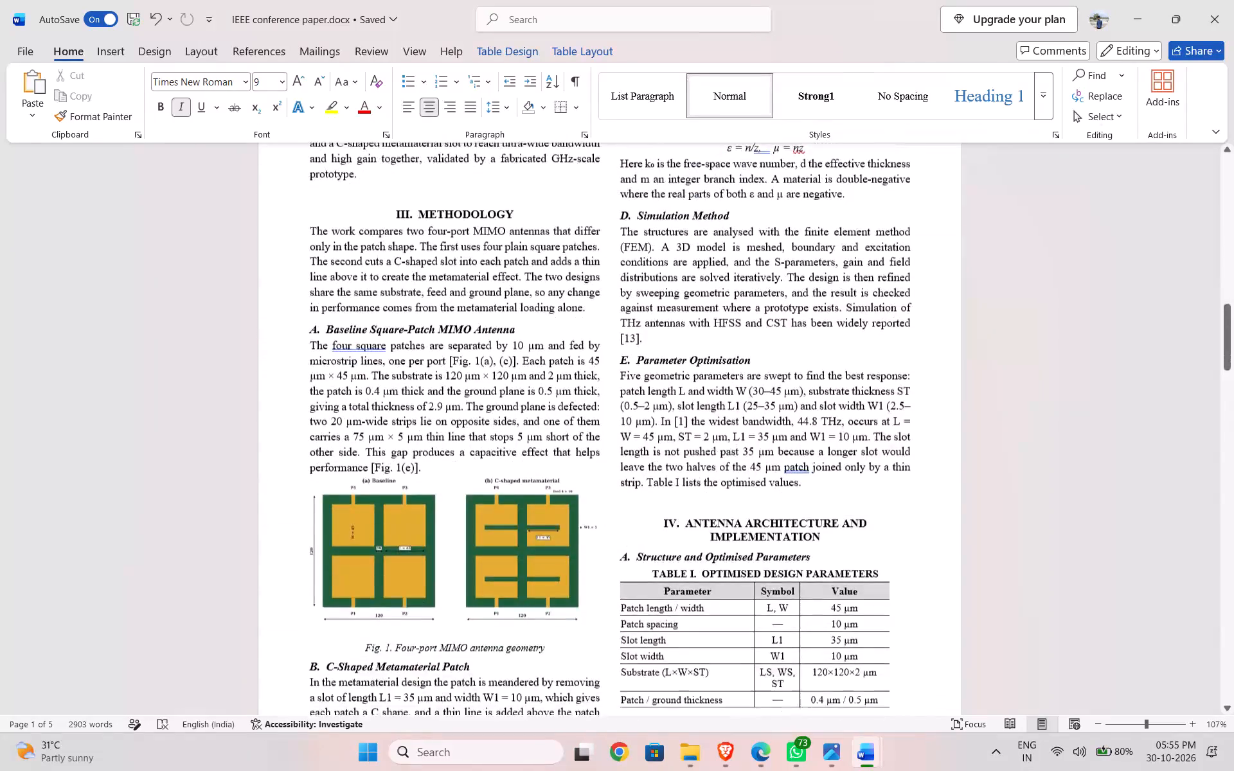
scroll(591, 409, down, 15)
scroll(591, 409, up, 16)
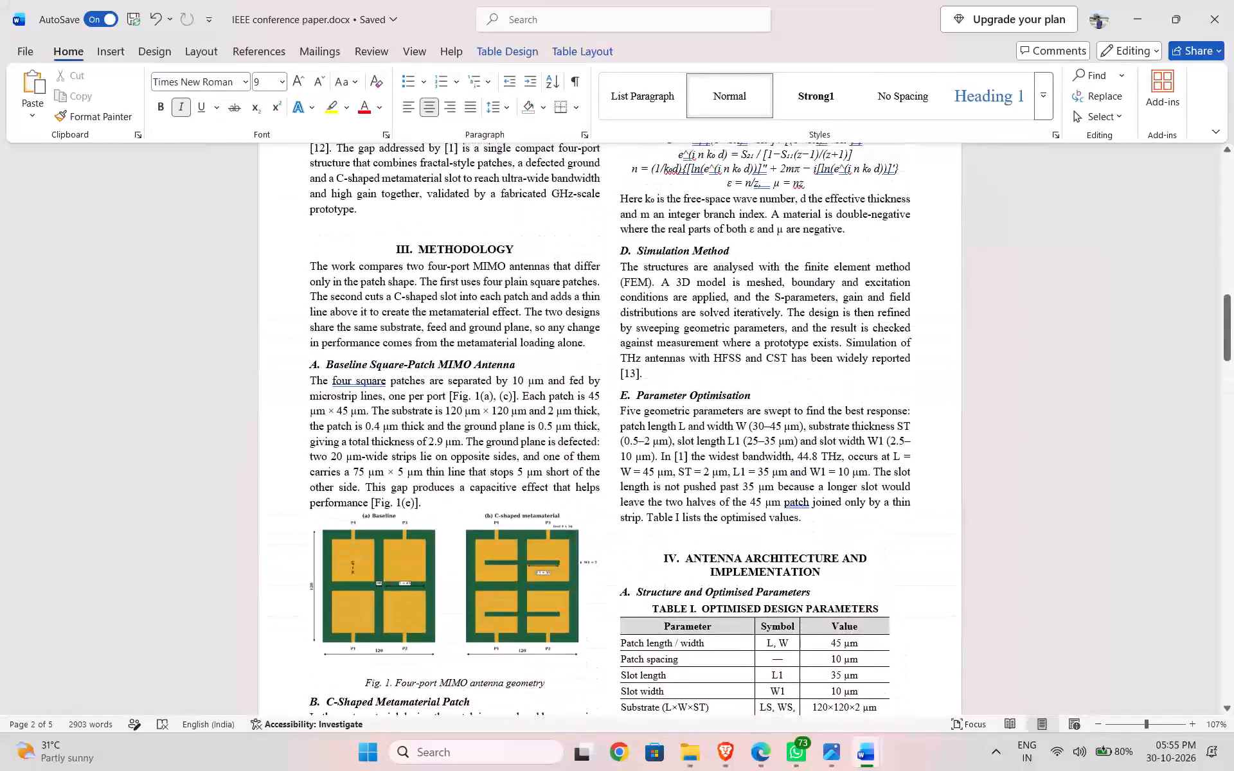
scroll(591, 409, up, 18)
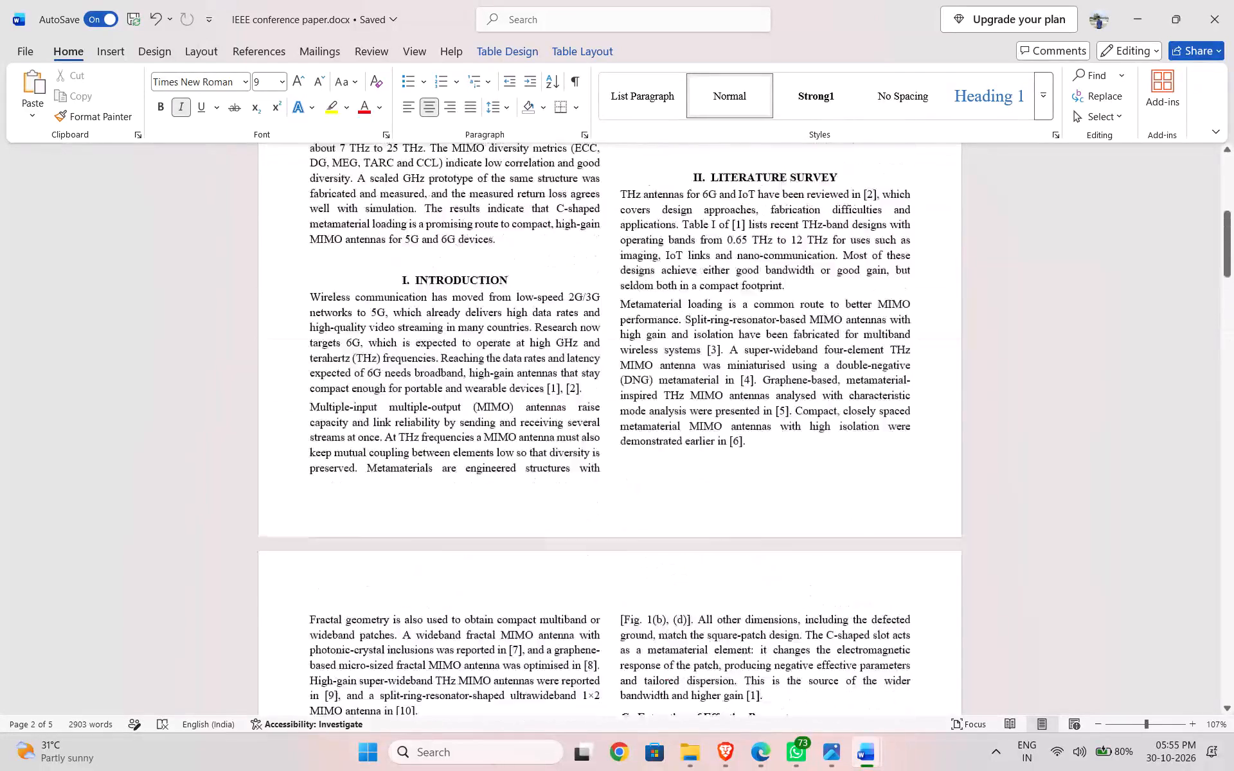
scroll(591, 409, up, 10)
scroll(591, 410, down, 10)
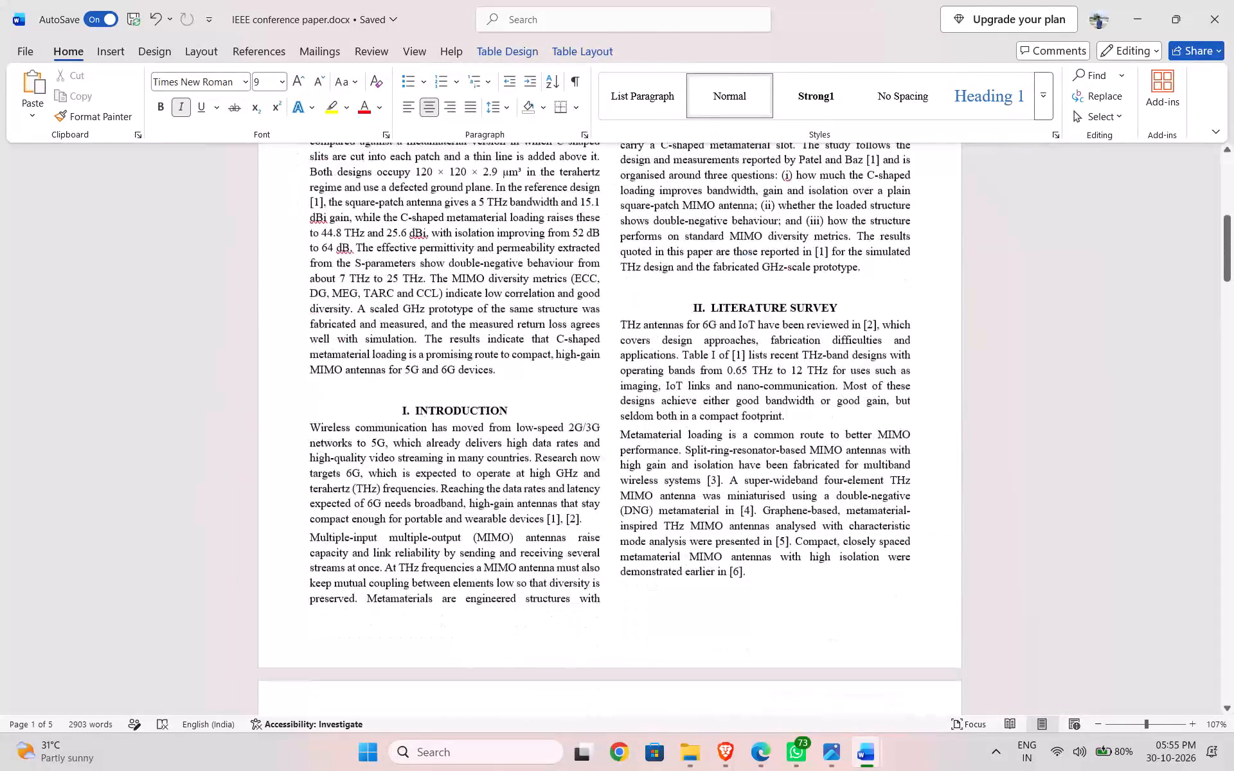
scroll(591, 410, down, 20)
scroll(591, 410, down, 5)
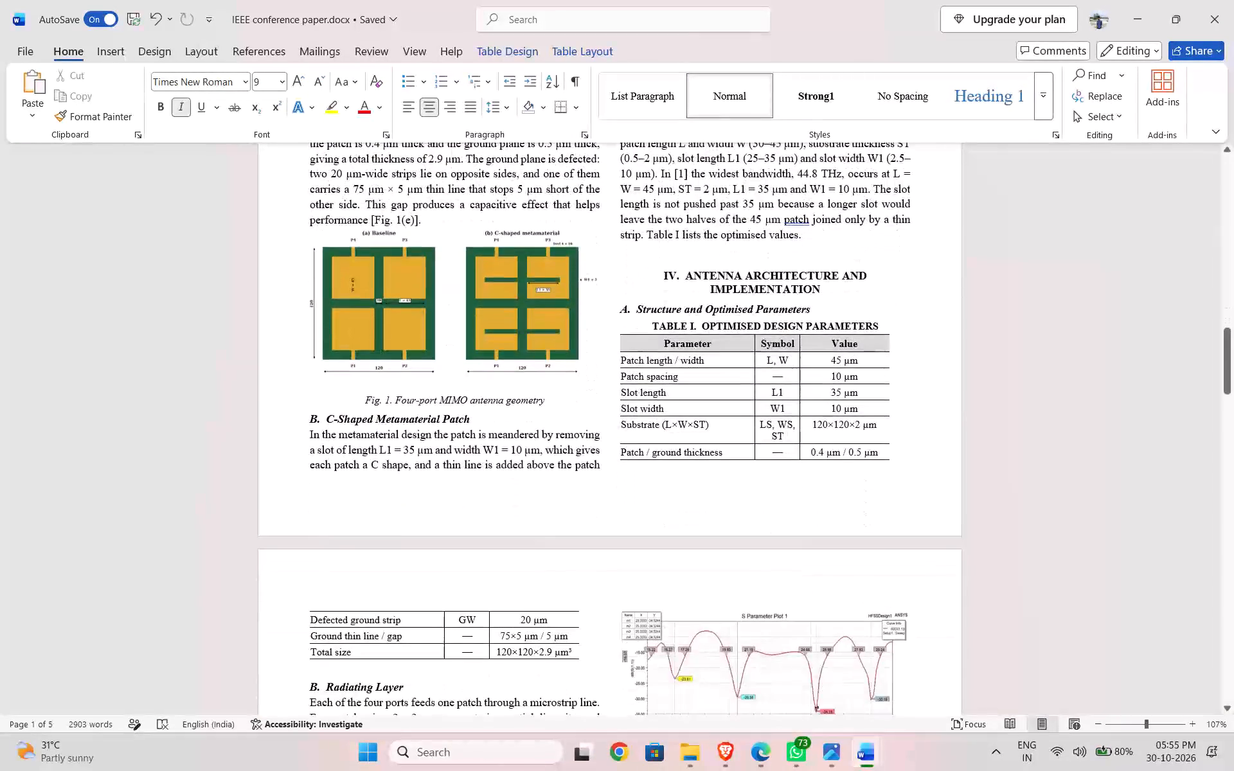
scroll(591, 410, down, 20)
scroll(591, 410, down, 4)
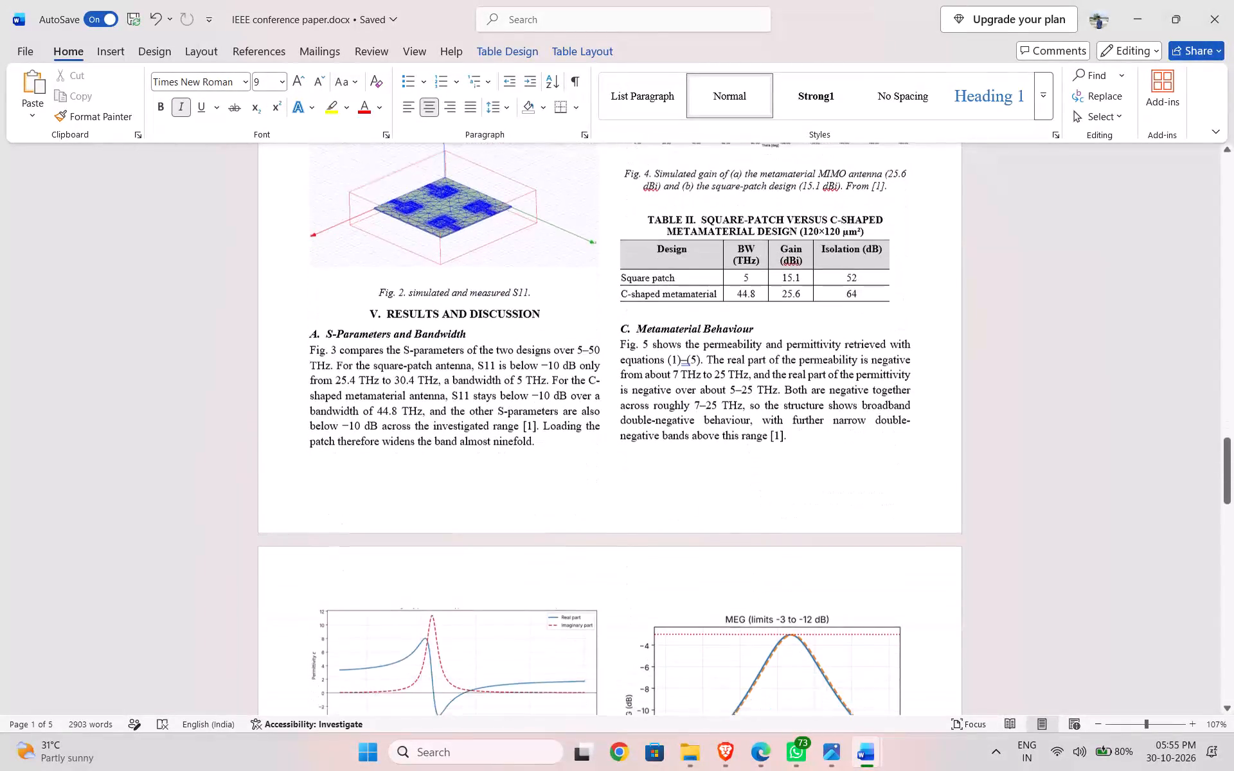
scroll(591, 410, down, 13)
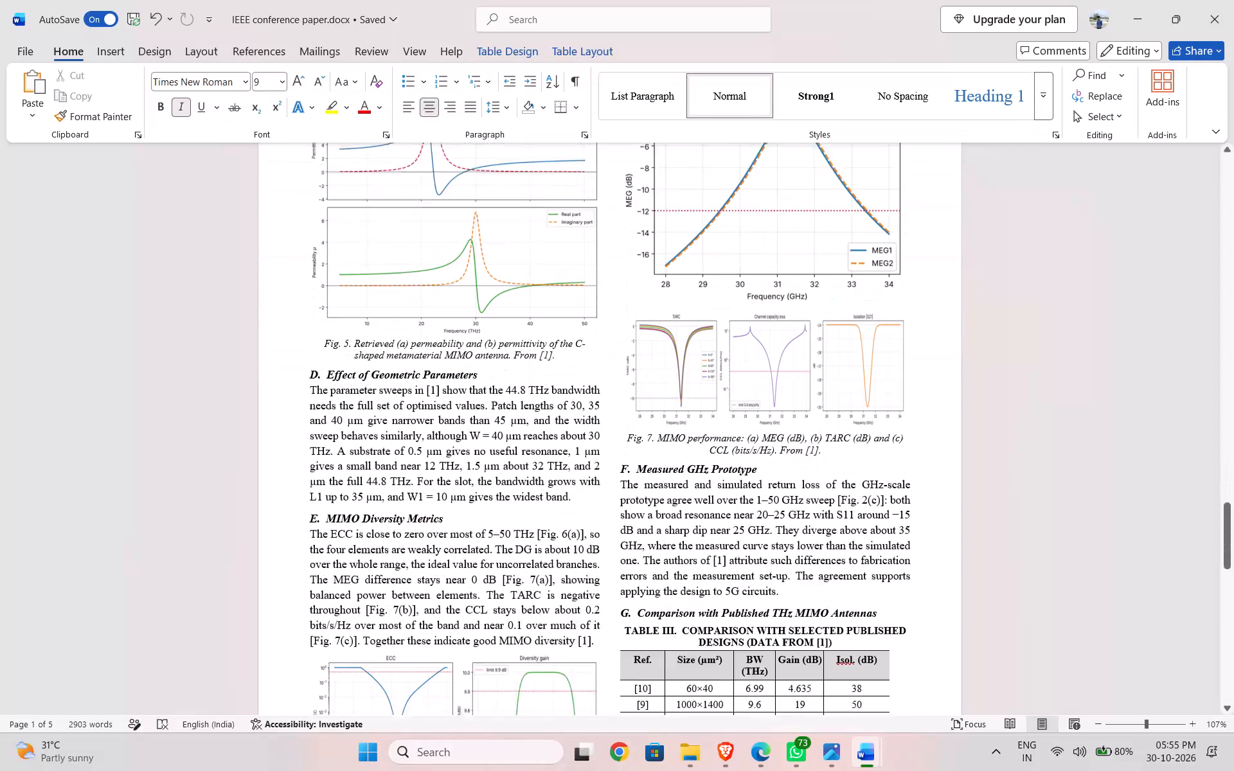
scroll(591, 410, down, 11)
scroll(591, 410, down, 10)
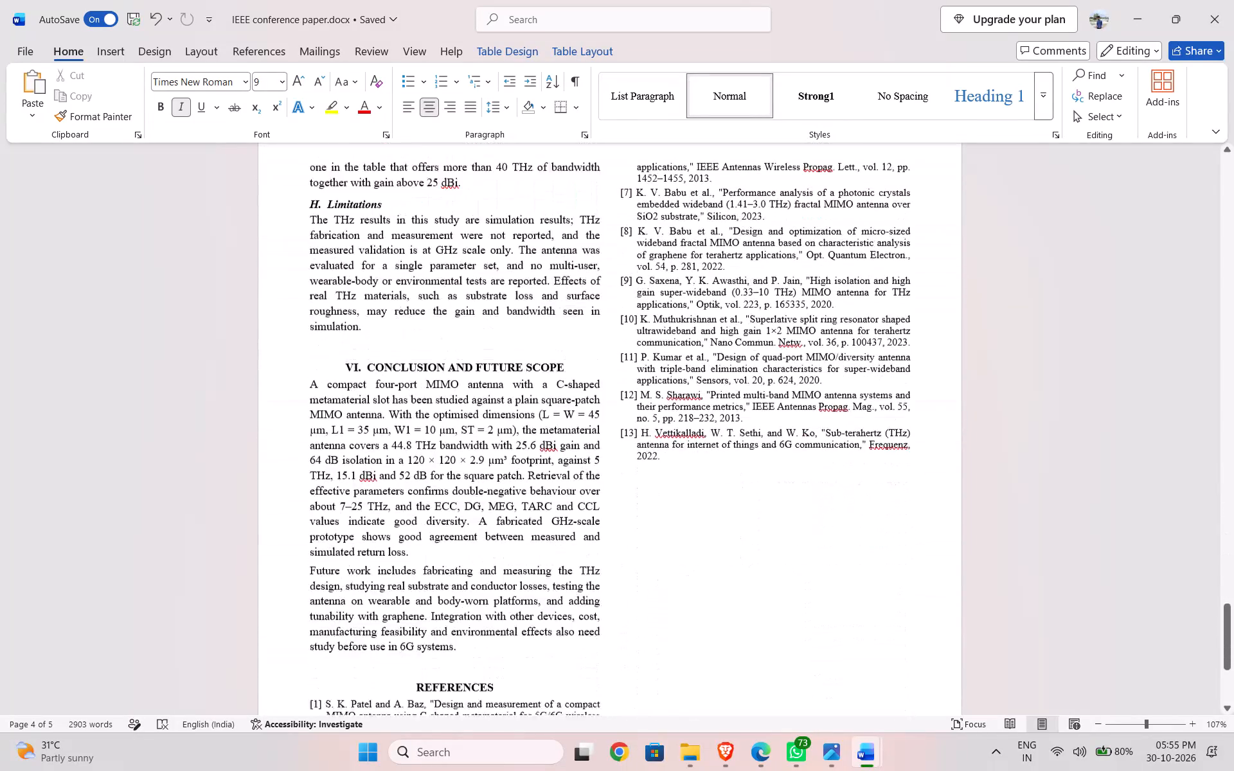
scroll(591, 410, down, 3)
scroll(591, 410, up, 12)
scroll(591, 410, down, 1)
scroll(591, 410, up, 9)
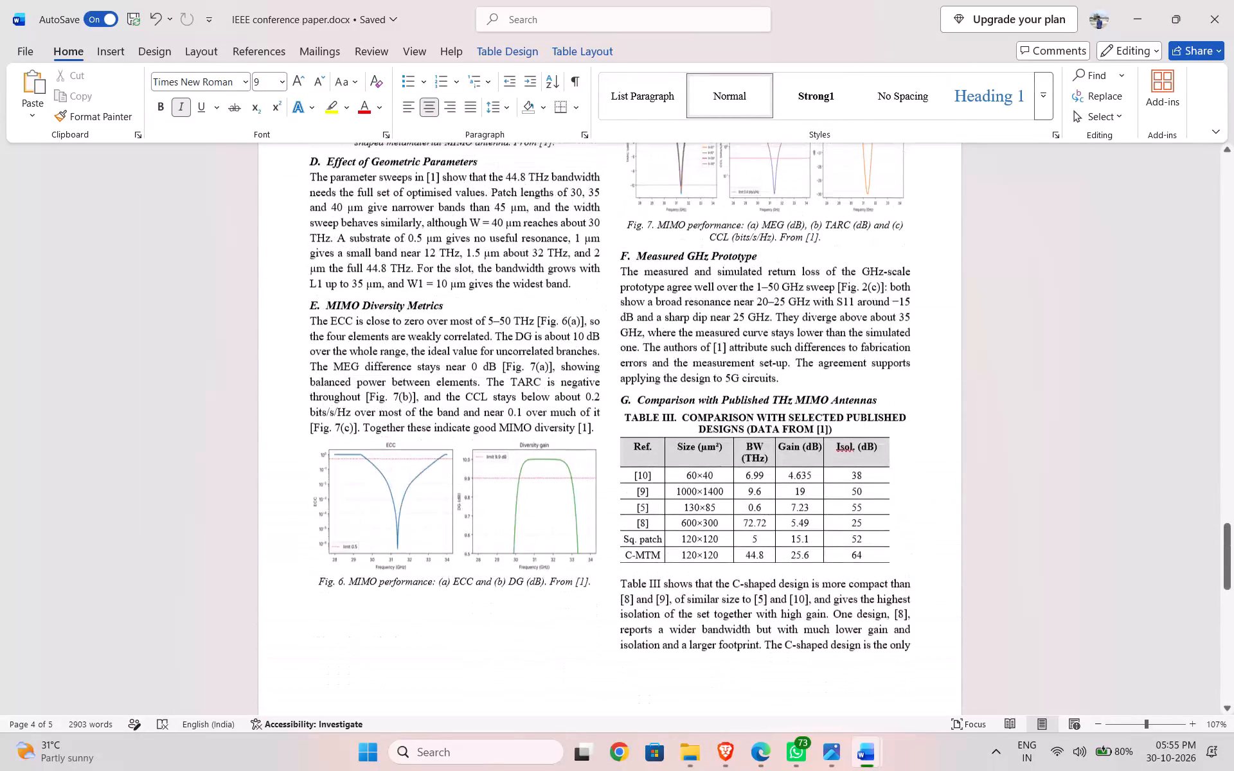
Delete the Gain Plot 2 picture above the Fig. 4 caption in the Gain section.
scroll(591, 410, up, 11)
scroll(591, 410, up, 15)
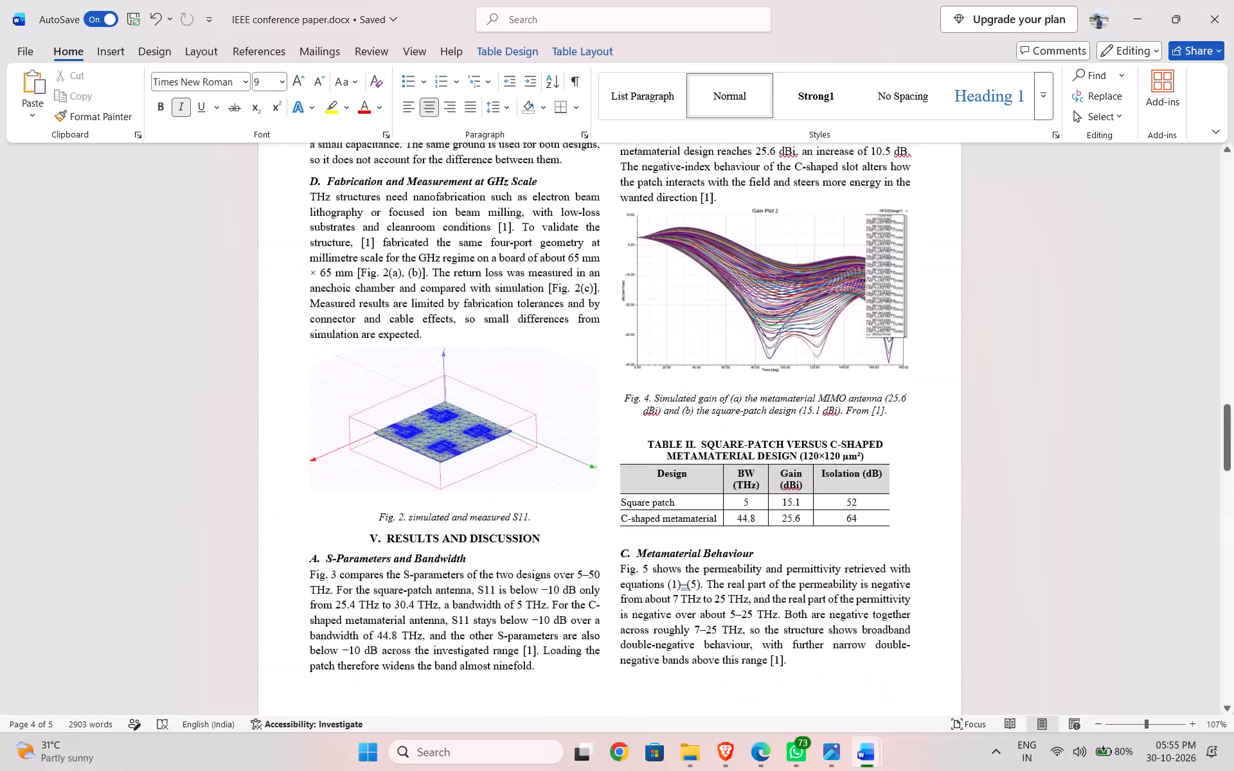
scroll(591, 410, up, 2)
scroll(591, 410, down, 2)
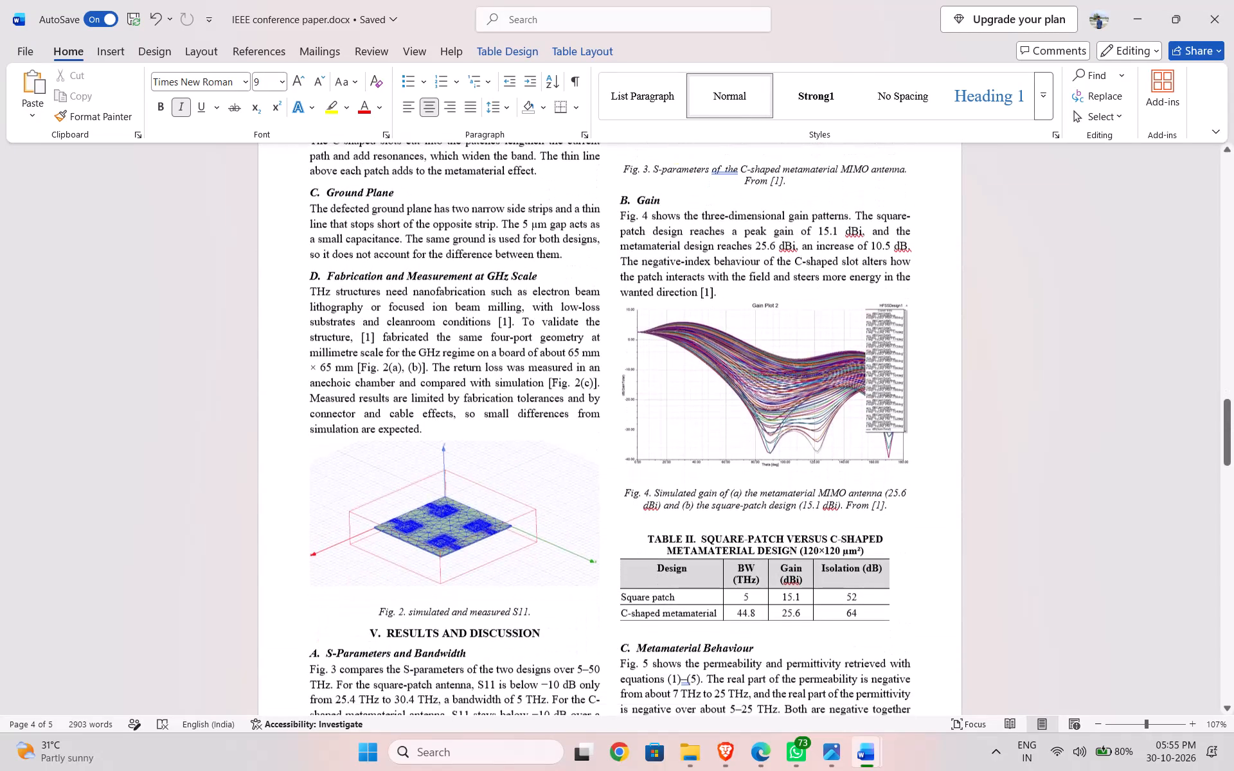
click(737, 421)
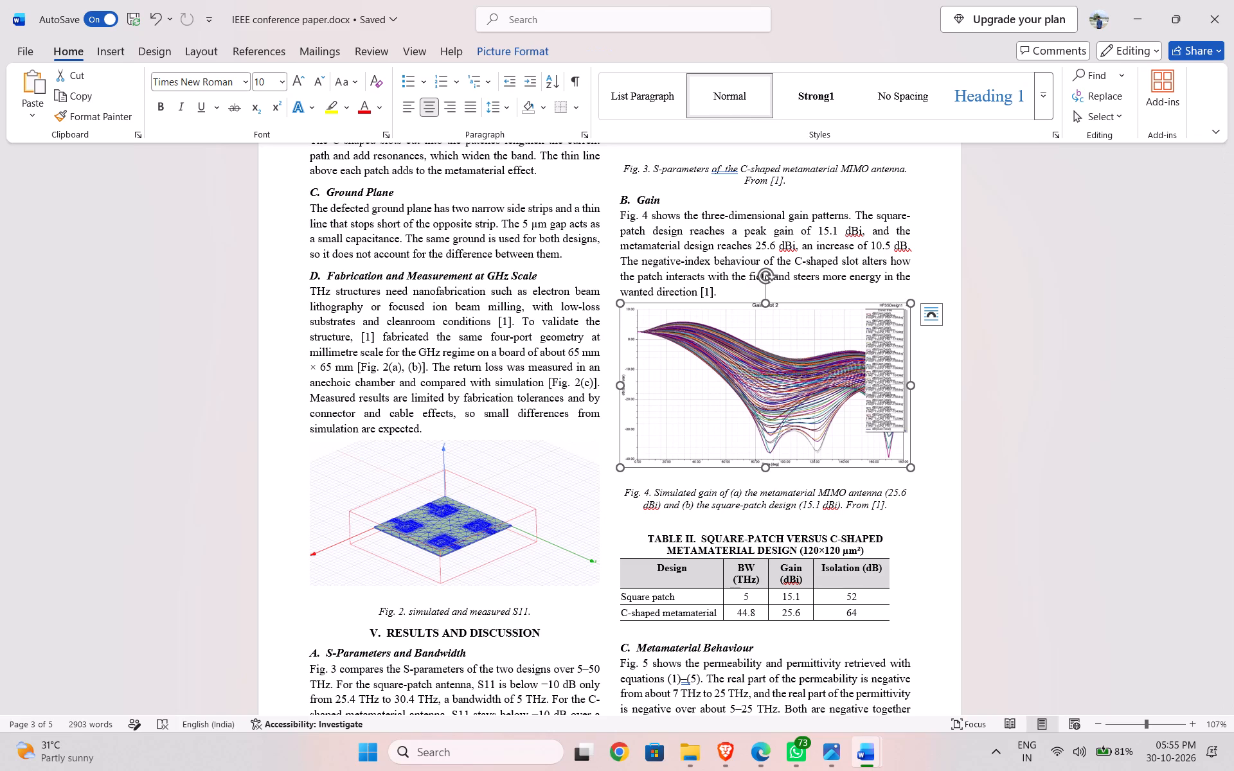
key(Delete)
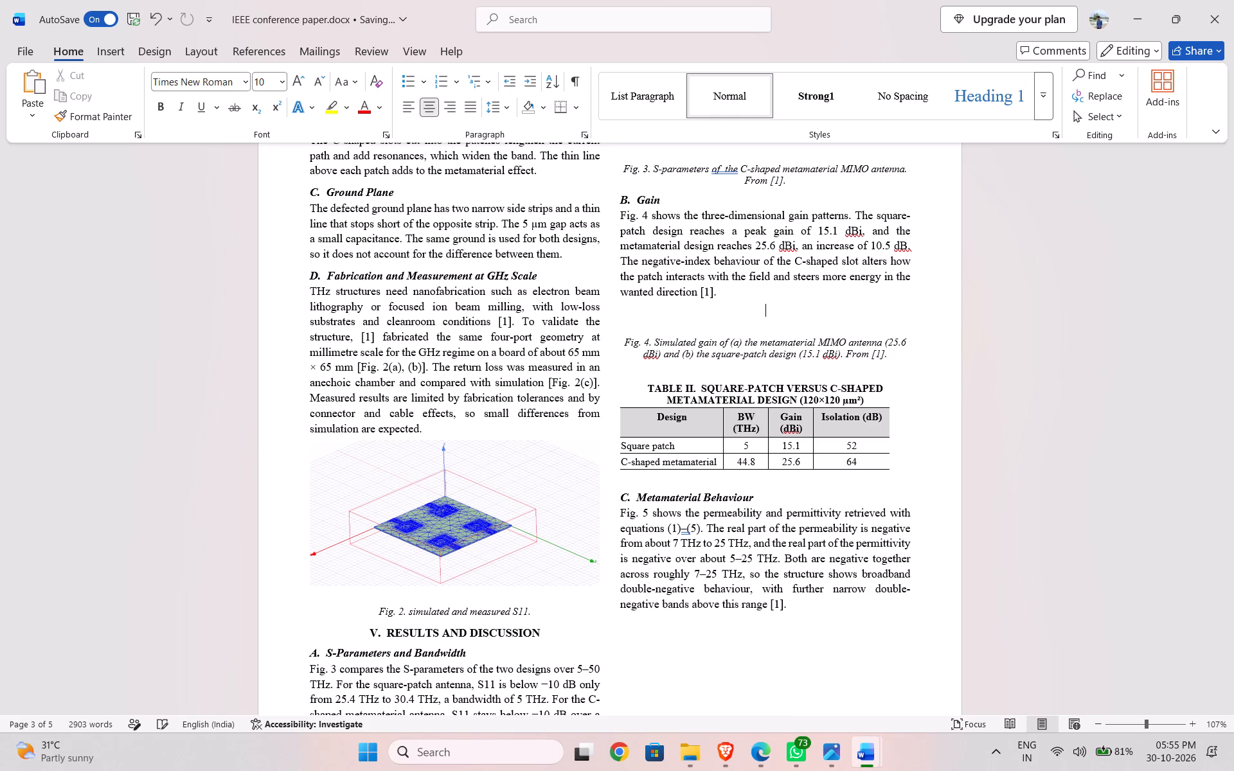
Switch to B22 IEEE paper.pdf and find the 3-D total gain plots of its Fig. 3.
scroll(745, 305, down, 3)
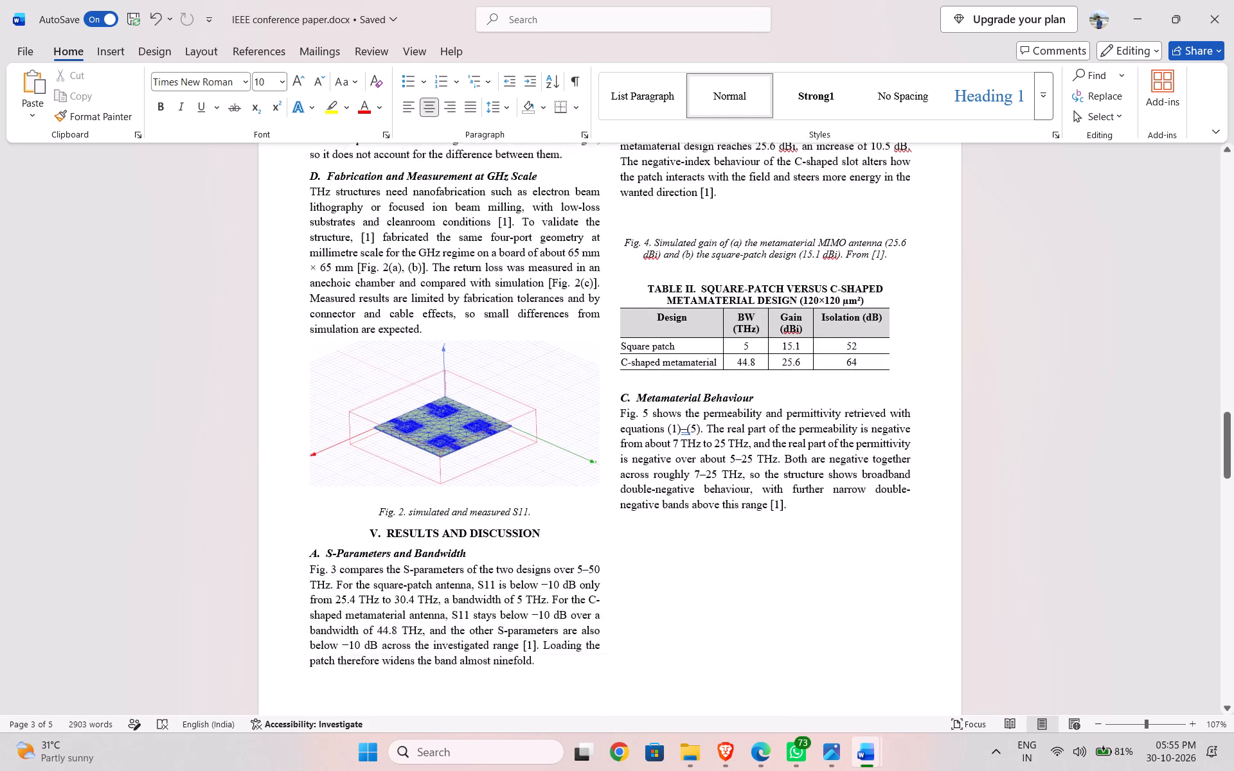
scroll(745, 305, down, 4)
scroll(745, 305, up, 9)
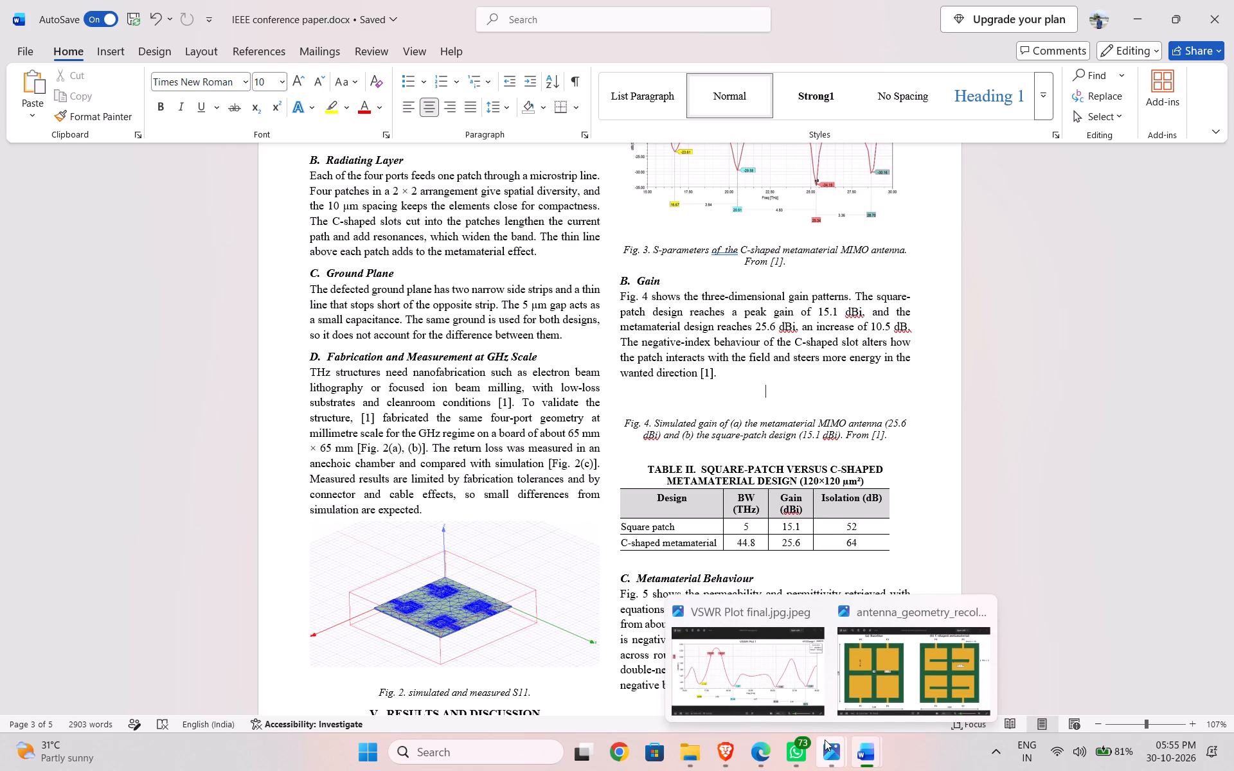
click(762, 754)
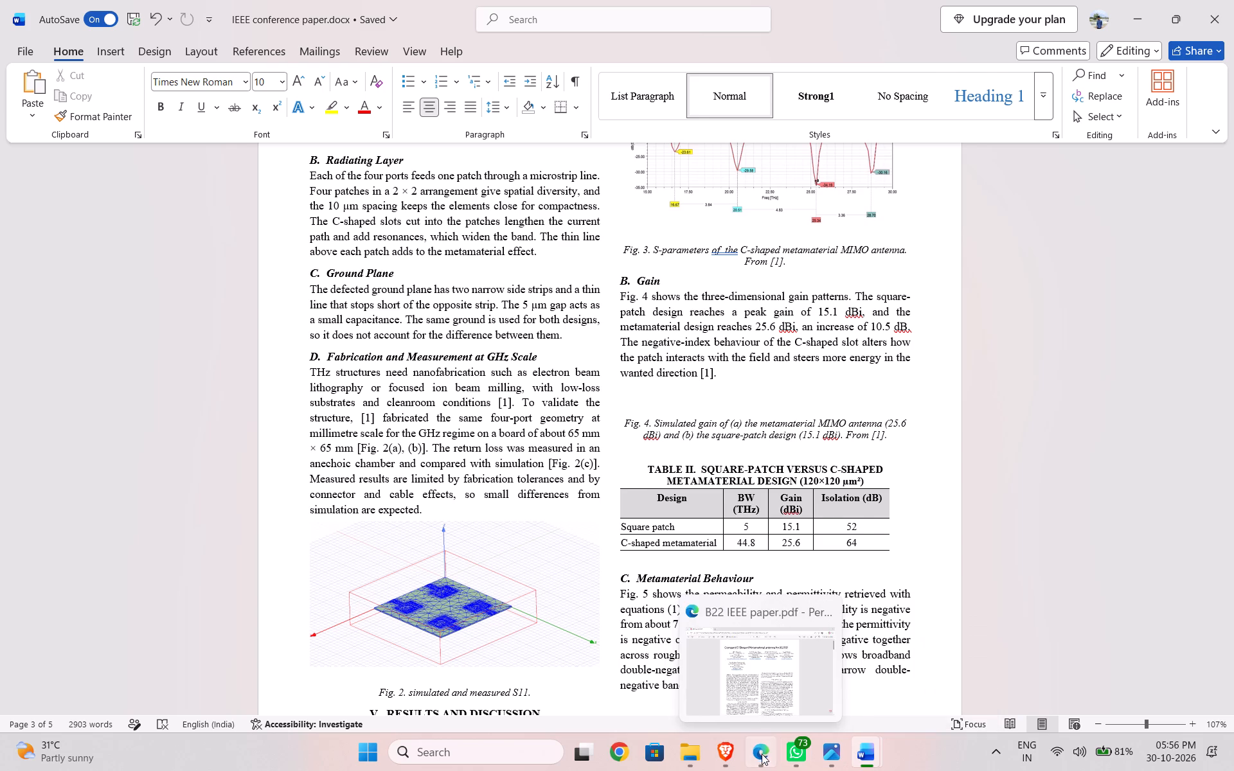
scroll(601, 394, down, 20)
scroll(601, 394, down, 6)
scroll(601, 394, up, 7)
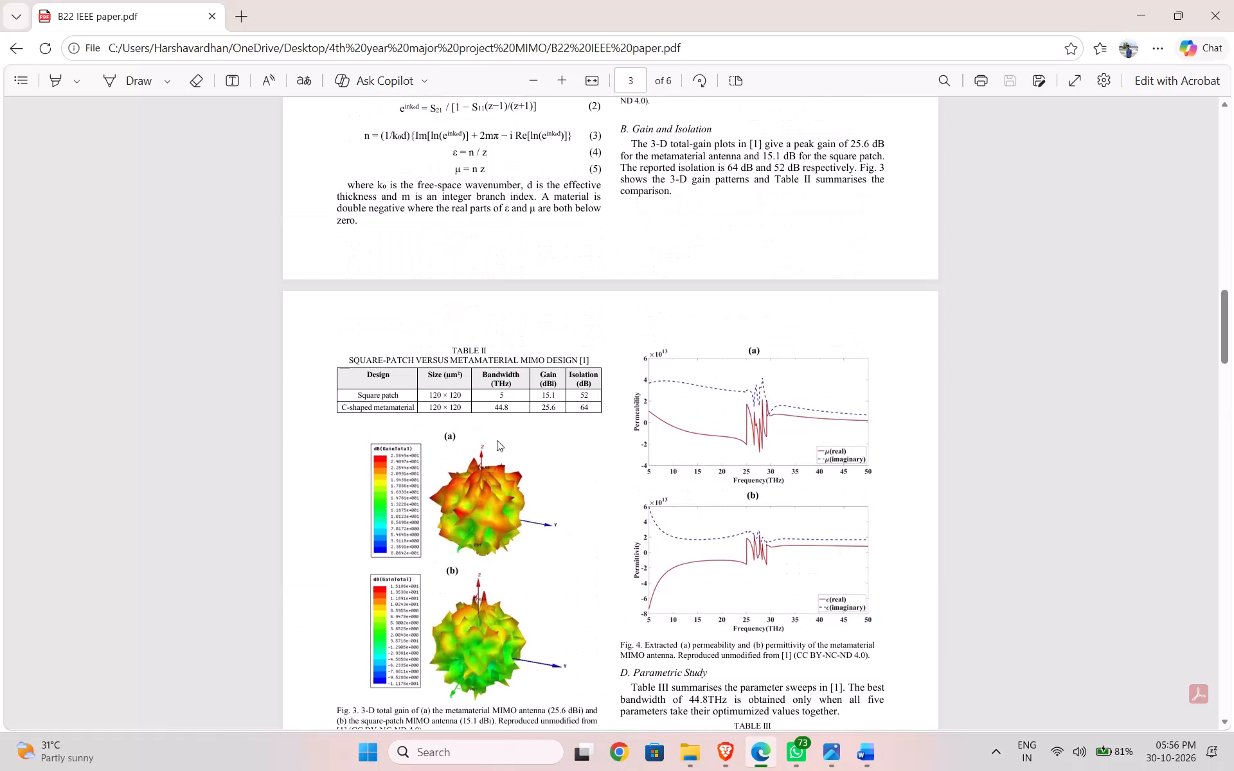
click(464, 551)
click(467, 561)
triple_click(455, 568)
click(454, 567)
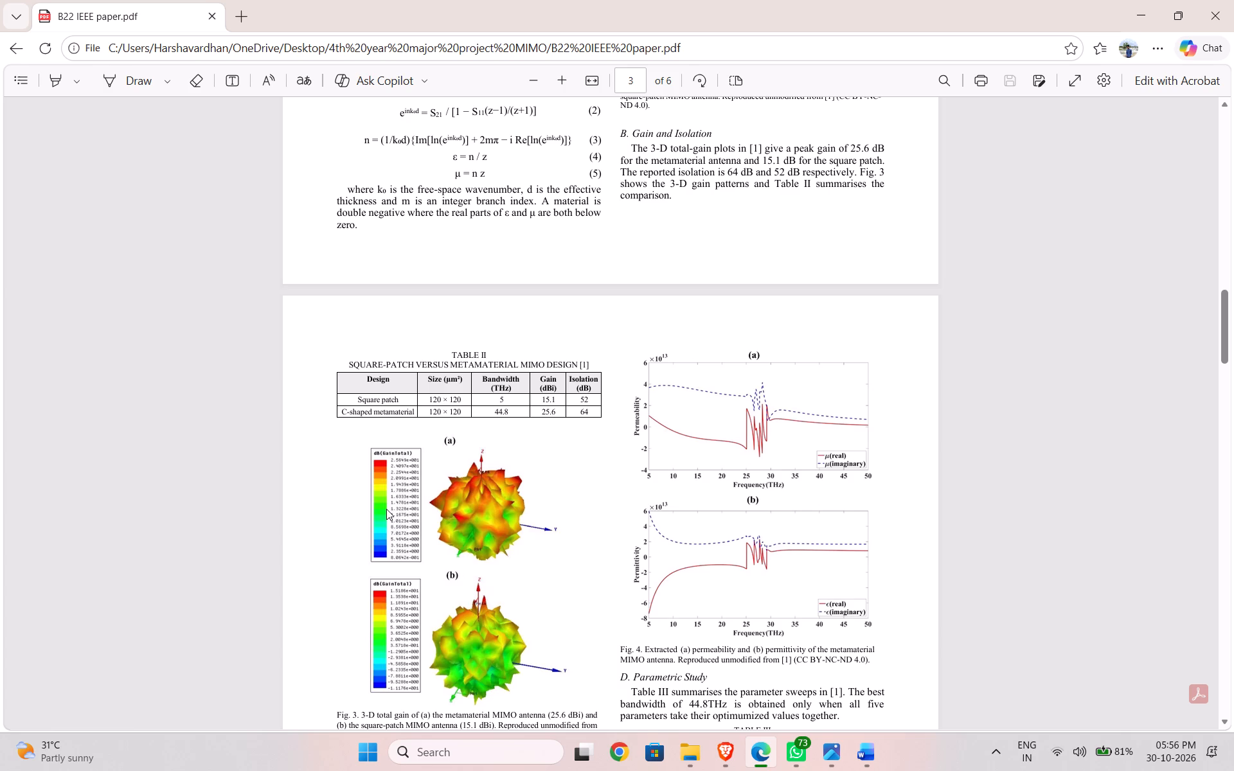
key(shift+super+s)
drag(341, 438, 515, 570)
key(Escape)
Capture a rectangular snip of both 3-D gain plots, (a) and (b), above the Fig. 3 caption in the PDF.
key(shift+super+s)
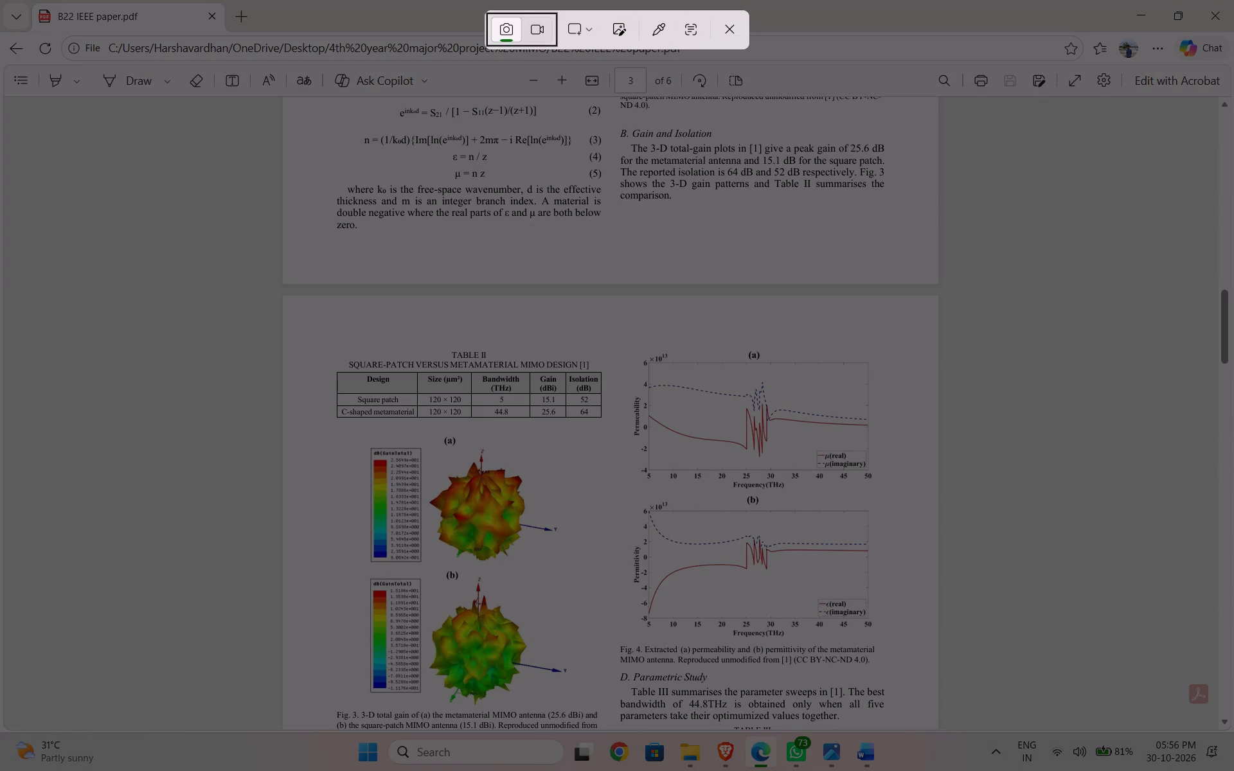
drag(339, 430, 601, 704)
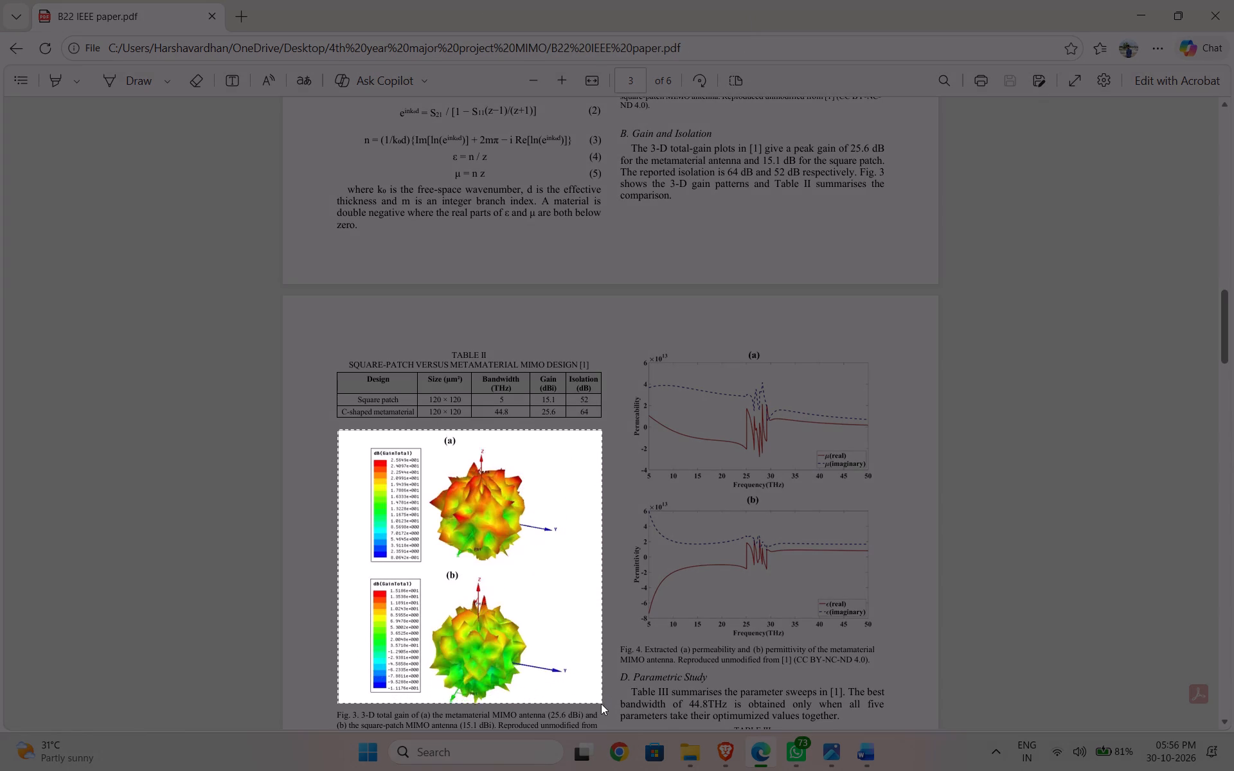
drag(601, 704, 595, 709)
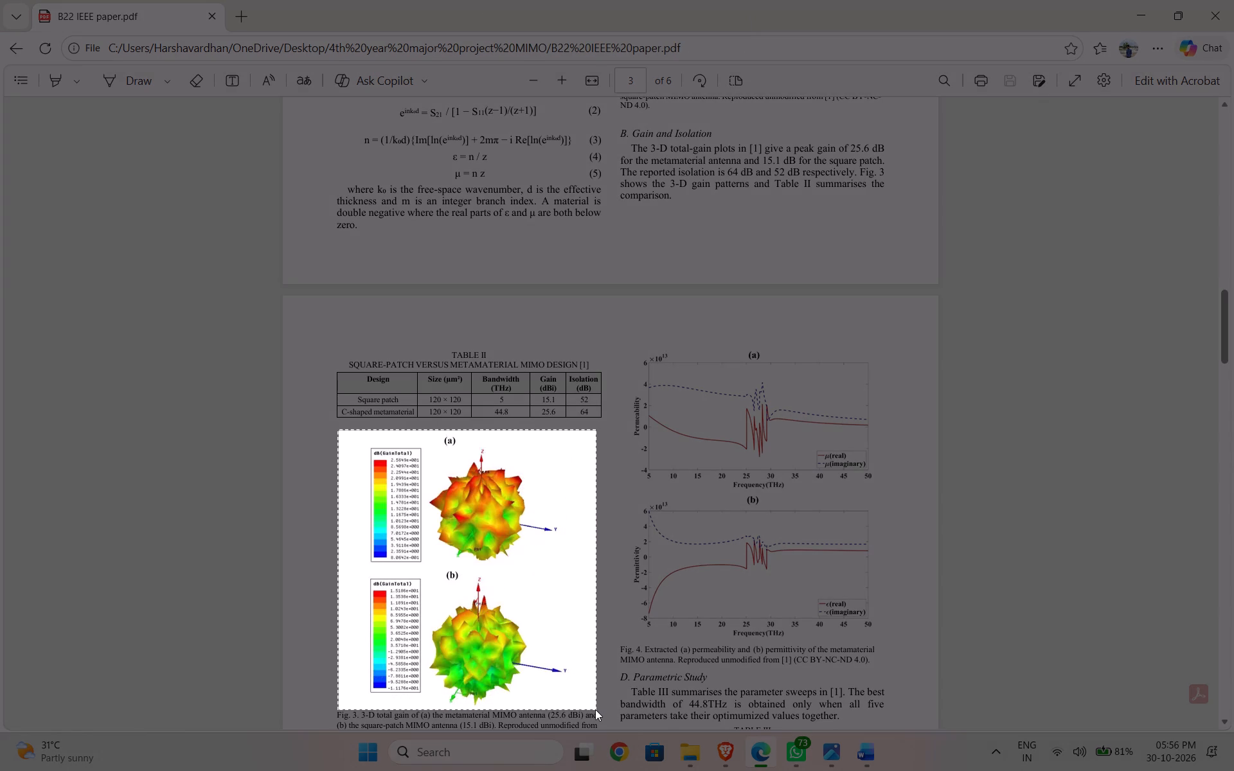
drag(595, 709, 596, 707)
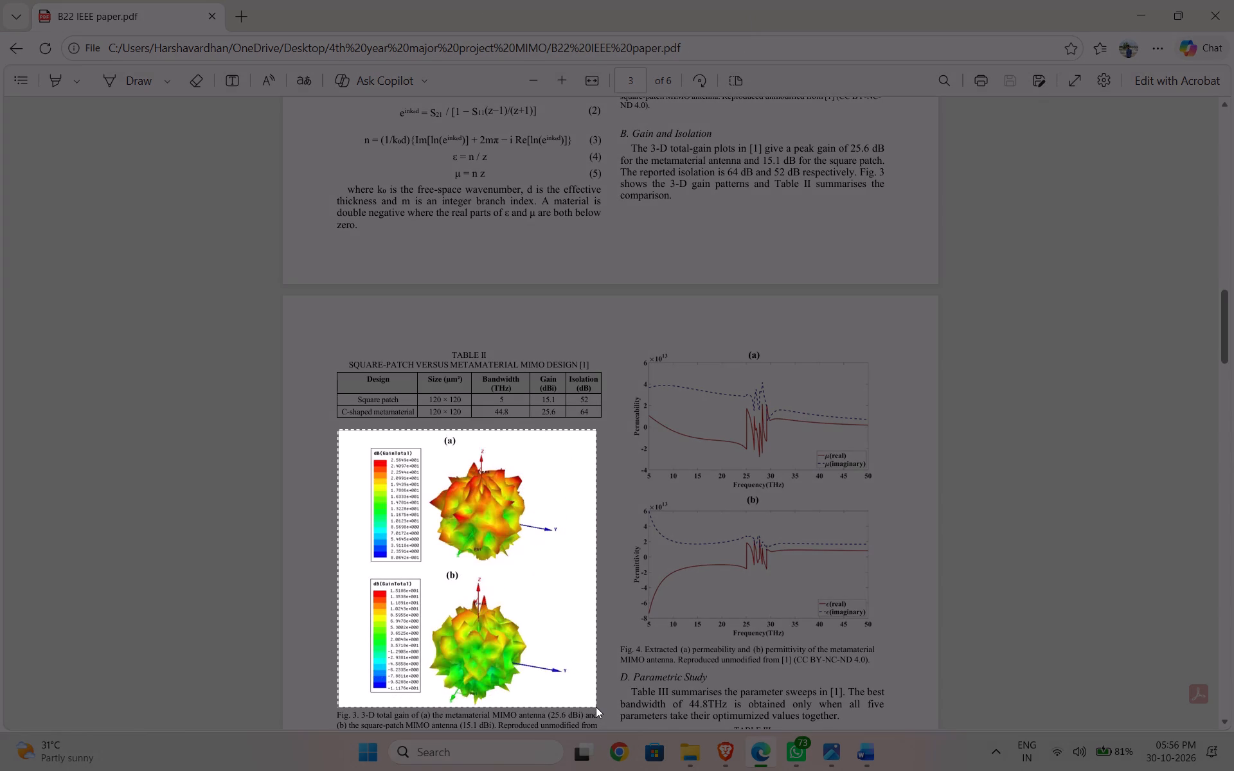
drag(596, 707, 585, 708)
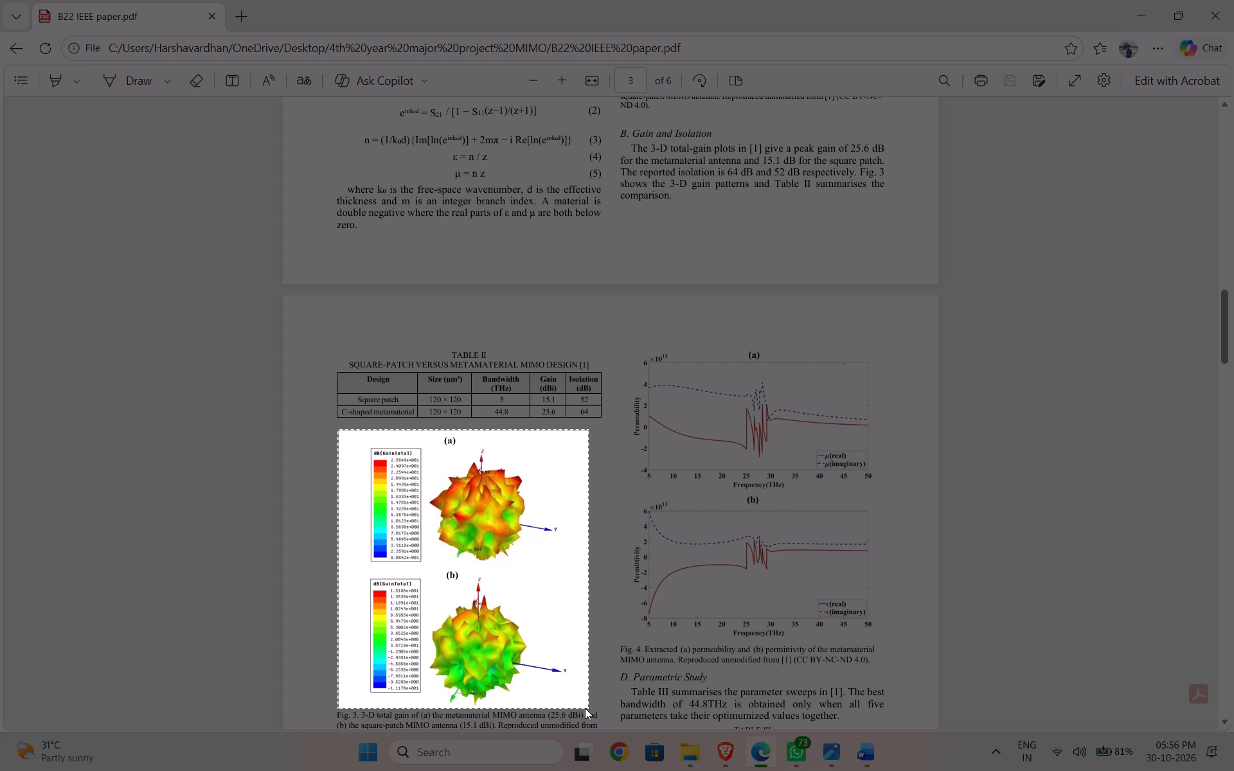
drag(585, 708, 583, 708)
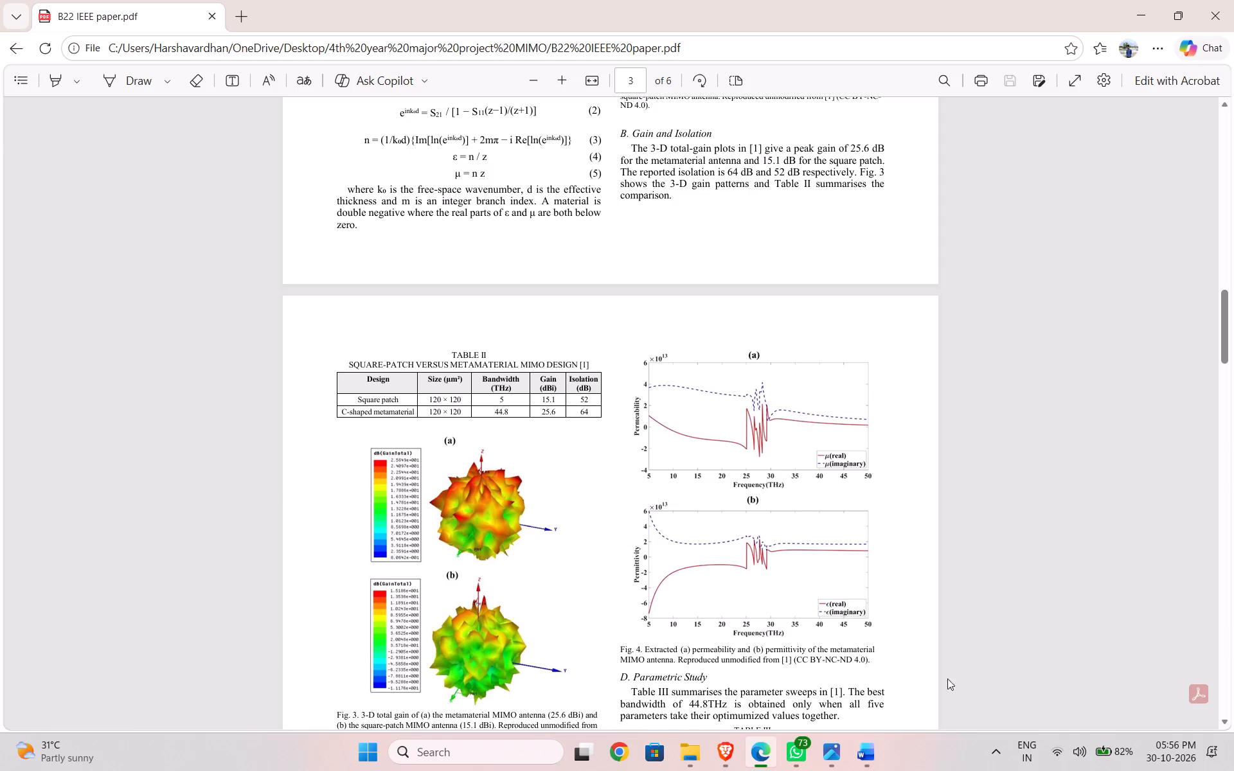
Switch to IEEE conference paper.docx and paste the captured gain plots on the empty line above the Fig. 4 caption.
click(807, 686)
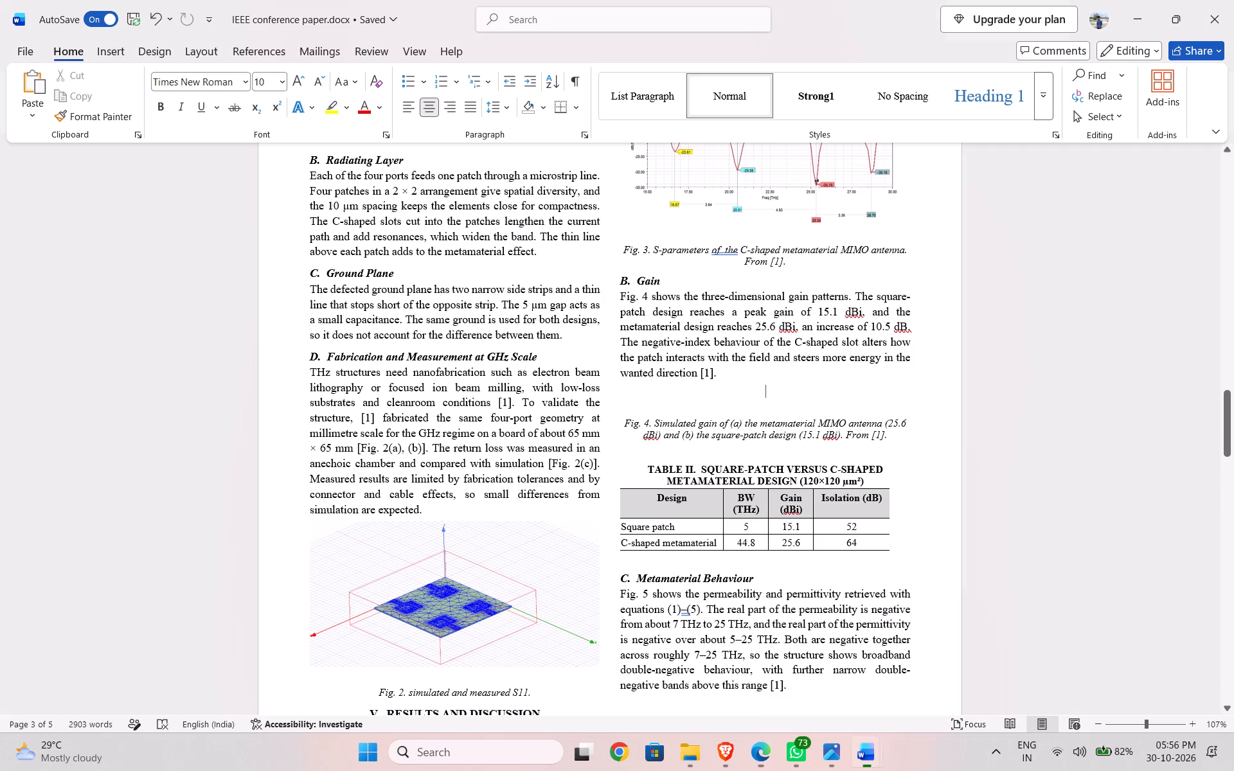
scroll(706, 445, down, 2)
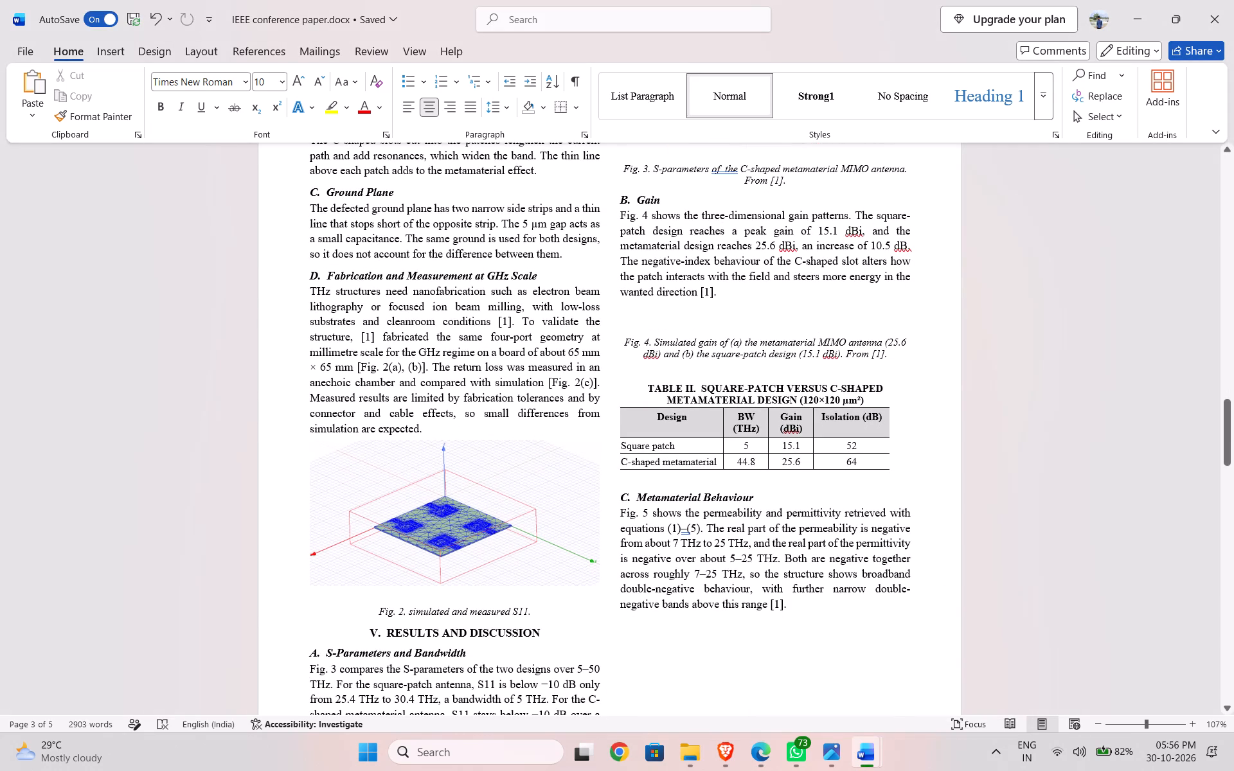
key(ctrl+v)
click(759, 532)
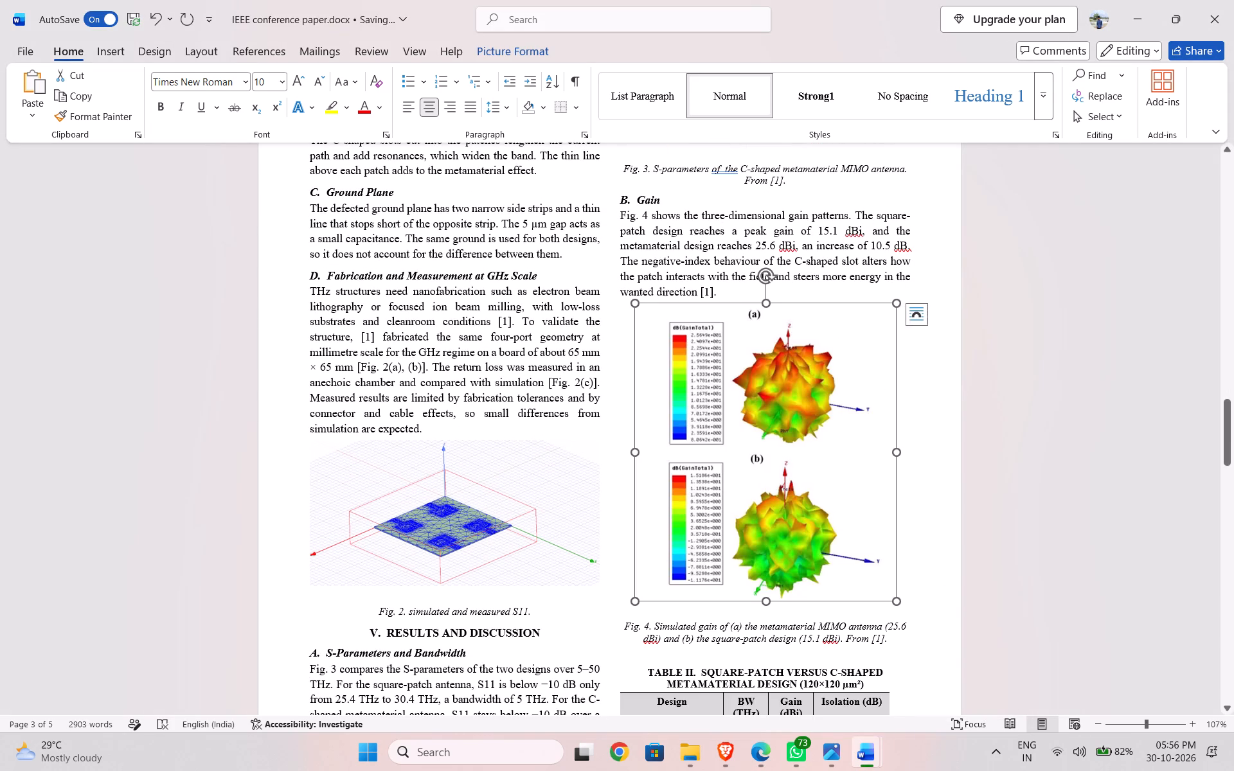
Review the layout of the pages around the new Fig. 4 picture, through the result plots, Table III and the references.
scroll(840, 502, down, 12)
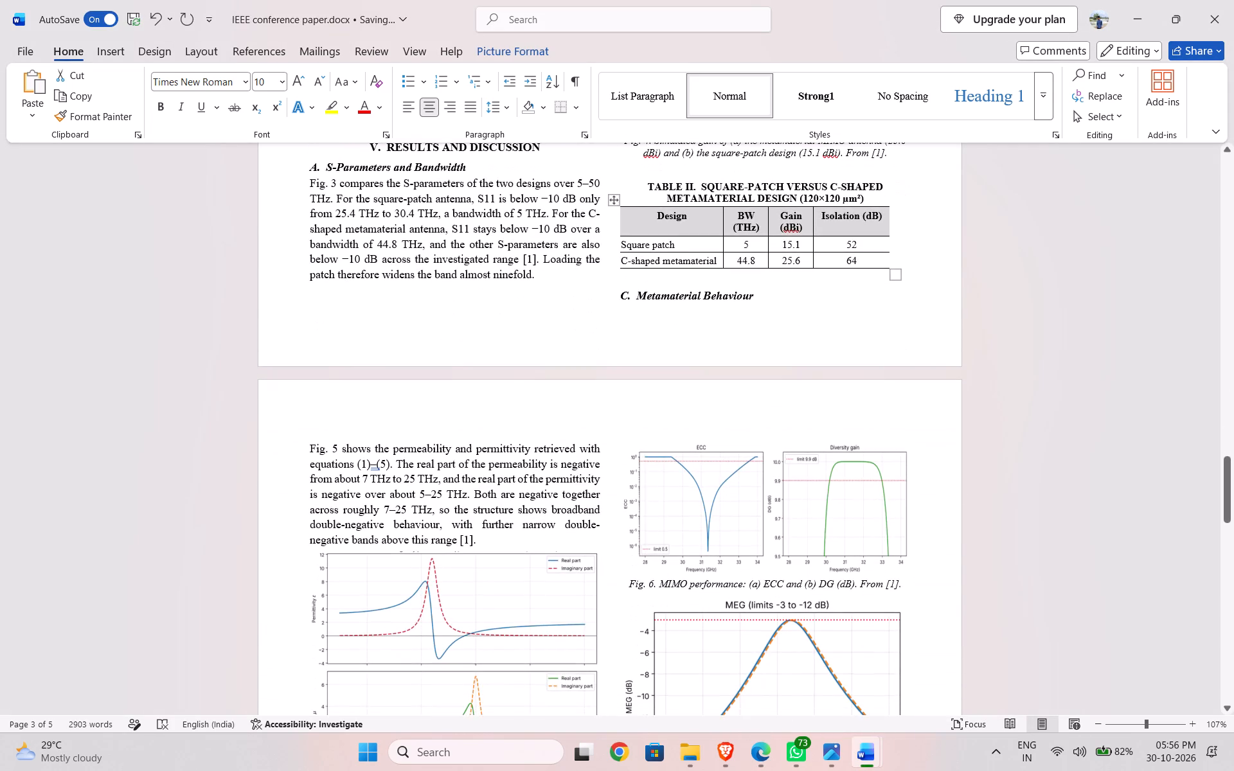
scroll(840, 506, down, 20)
scroll(840, 506, down, 10)
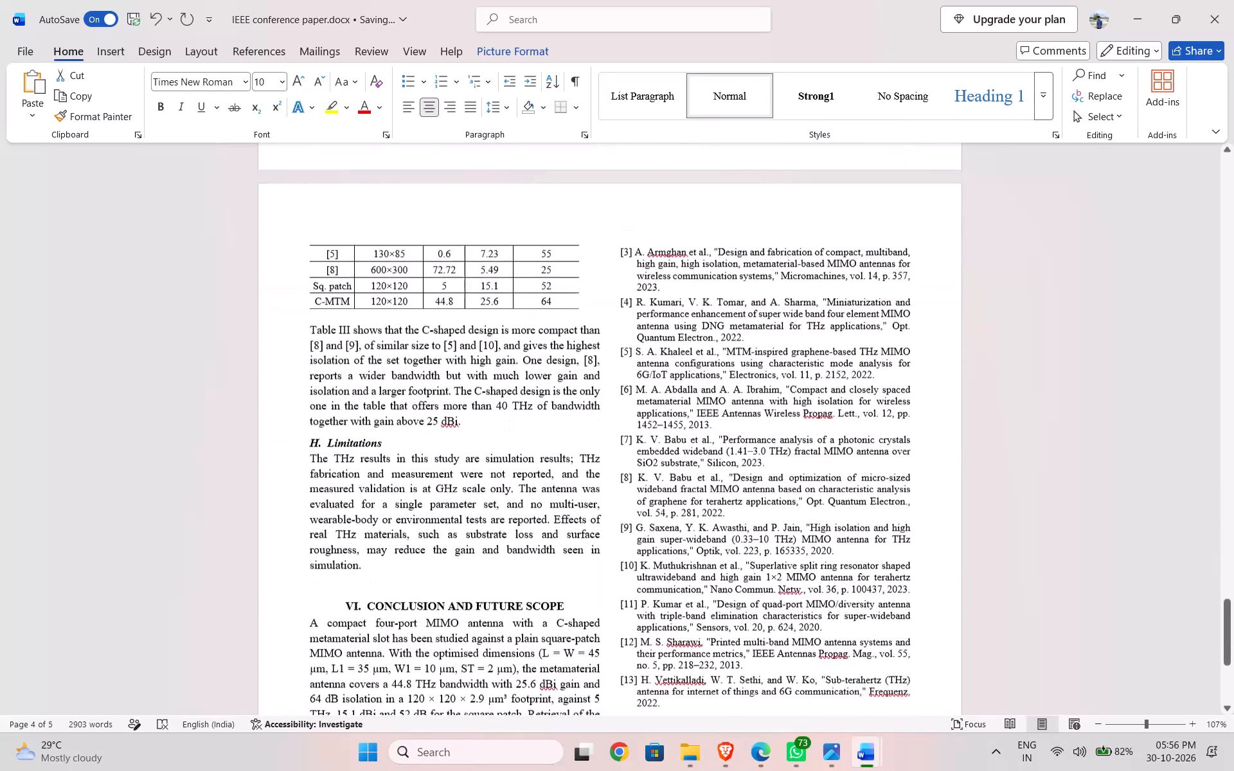
scroll(840, 506, up, 14)
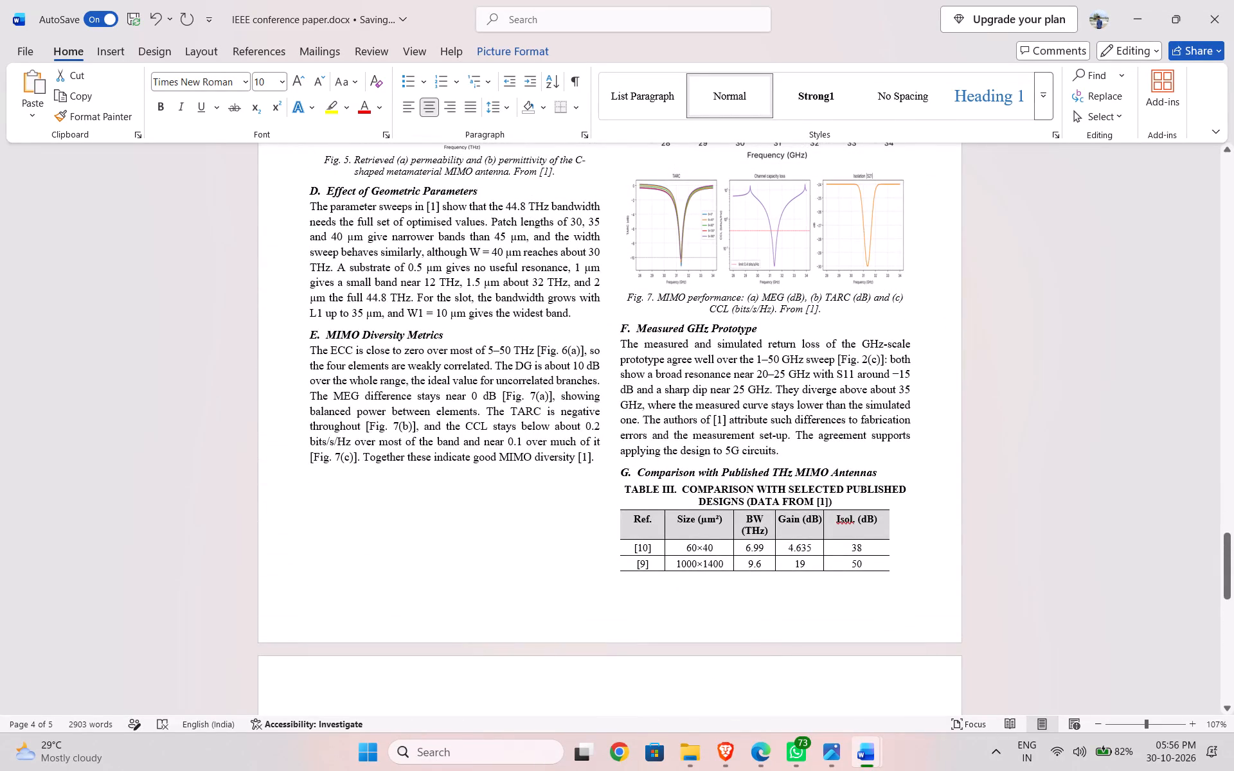
scroll(757, 493, up, 20)
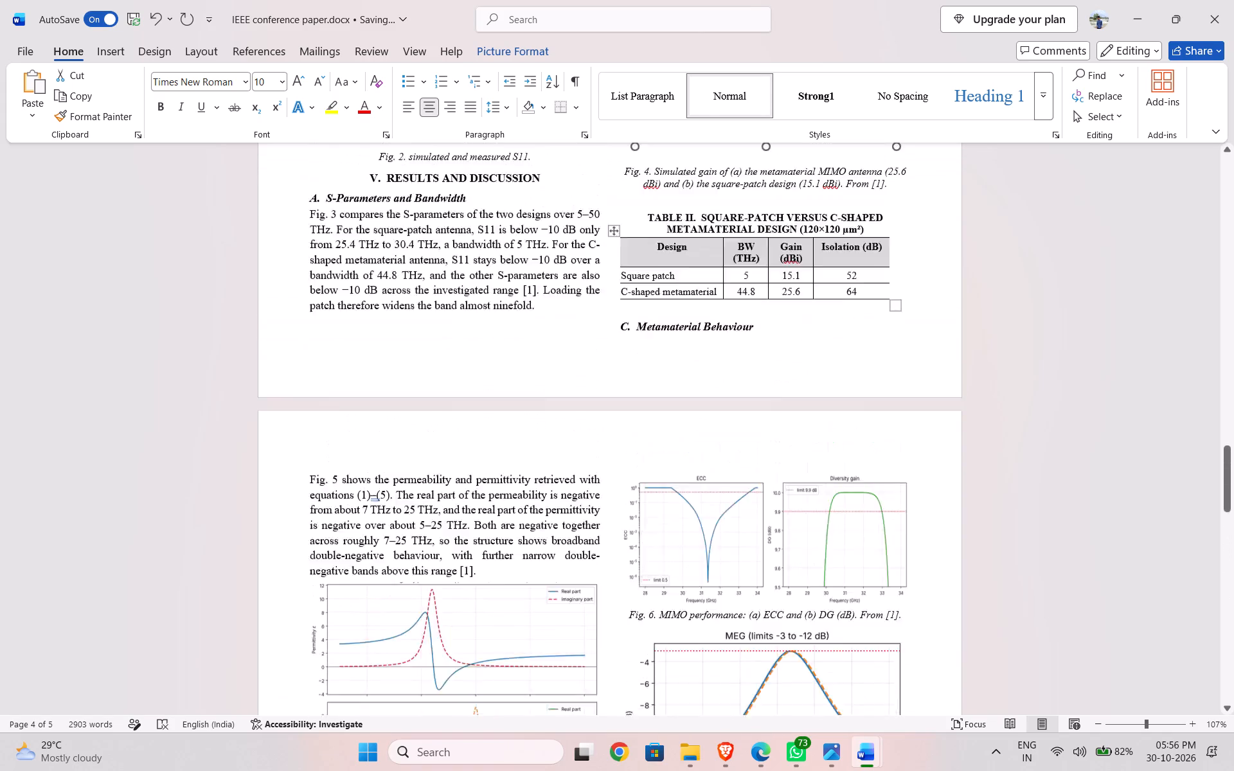
scroll(757, 493, up, 12)
scroll(757, 493, down, 2)
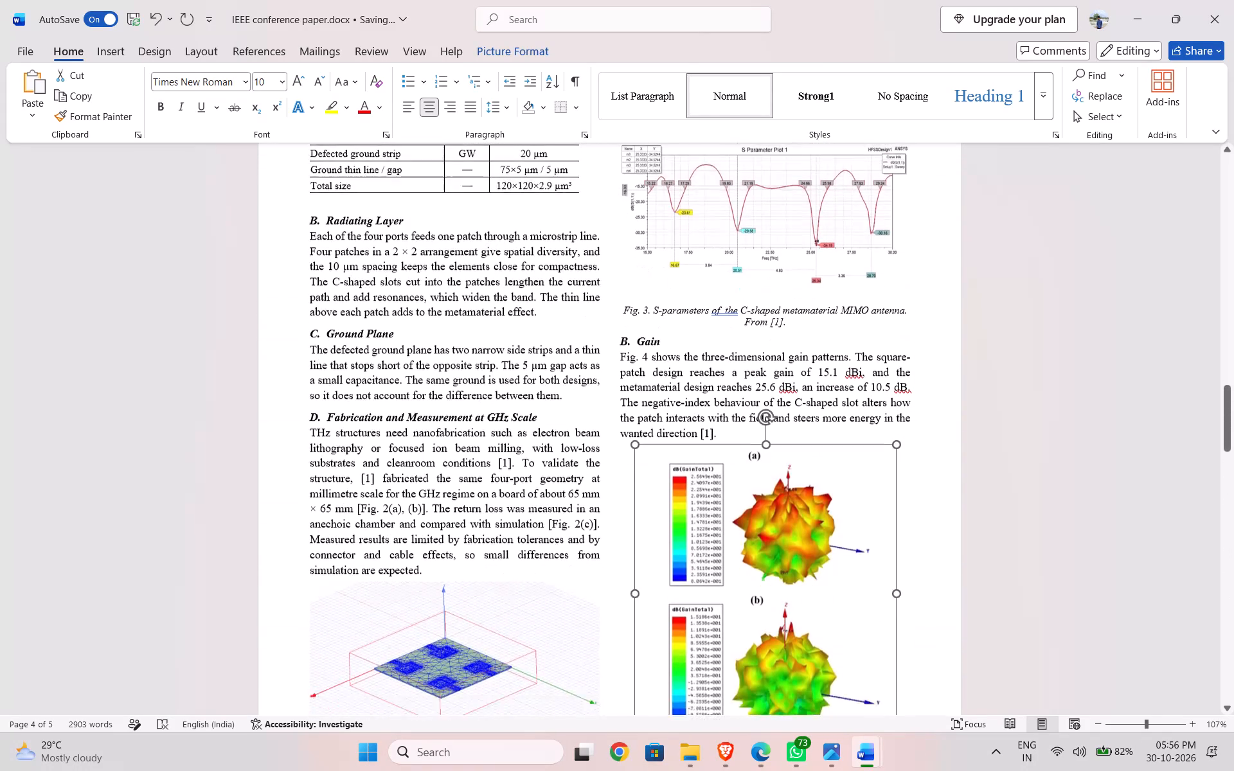
scroll(757, 493, down, 9)
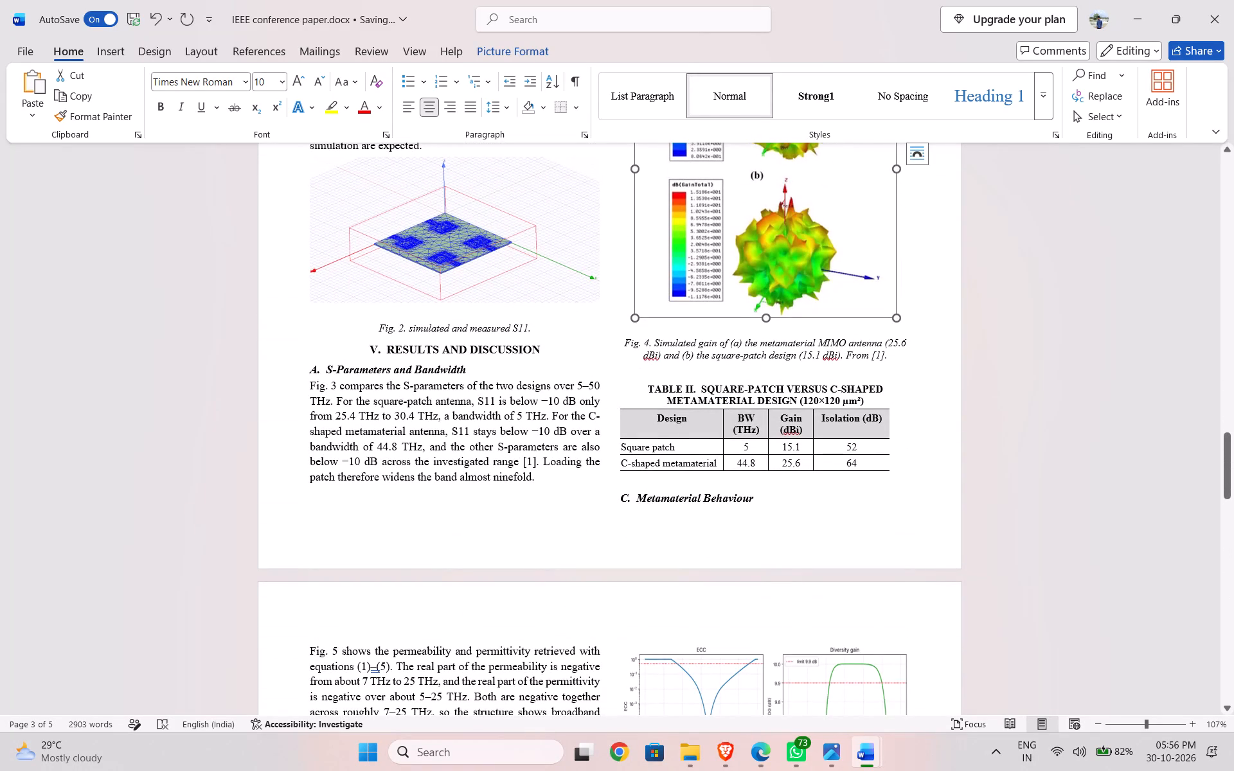
scroll(710, 400, down, 5)
scroll(710, 400, down, 20)
scroll(710, 400, down, 1)
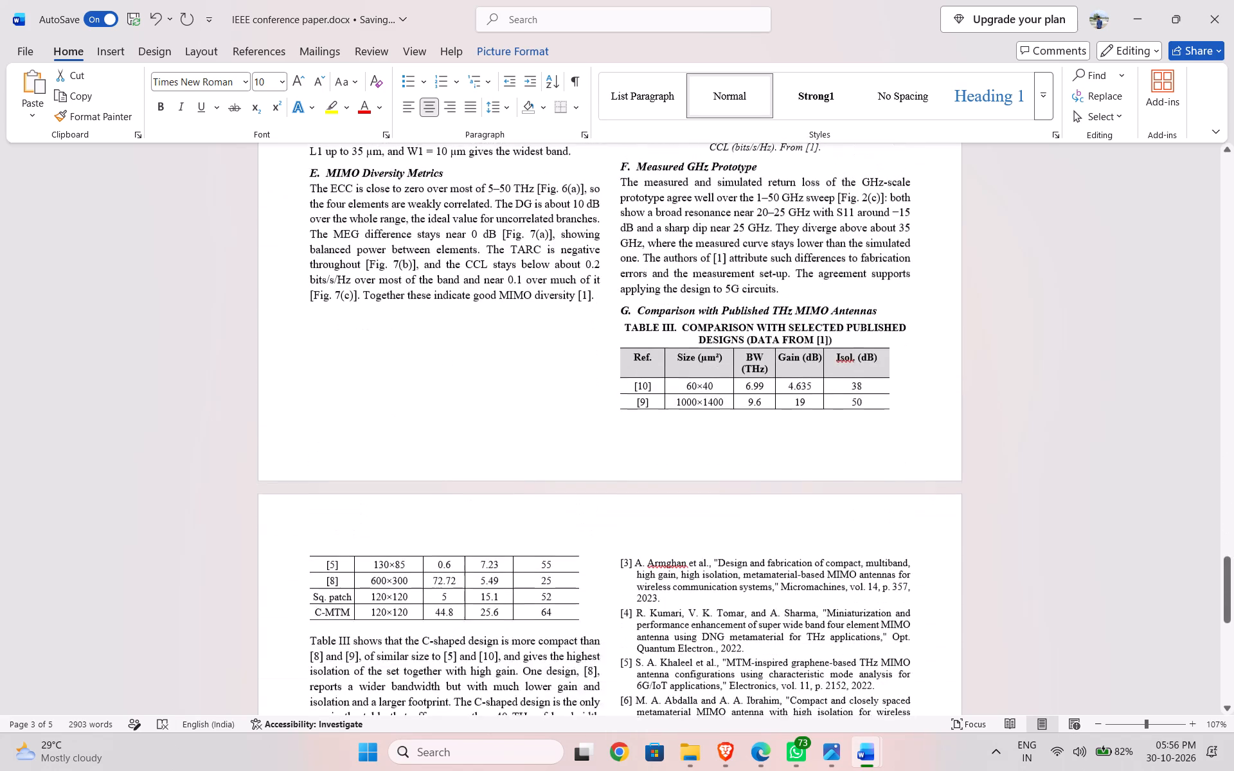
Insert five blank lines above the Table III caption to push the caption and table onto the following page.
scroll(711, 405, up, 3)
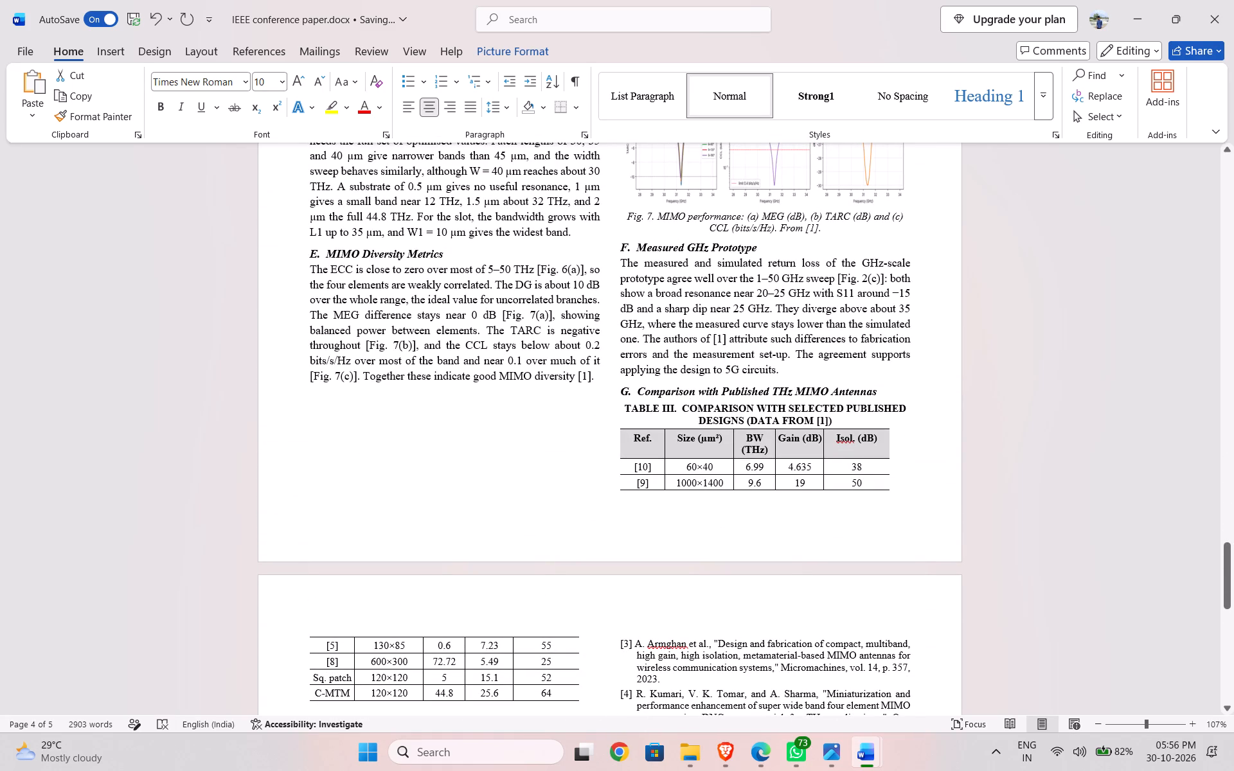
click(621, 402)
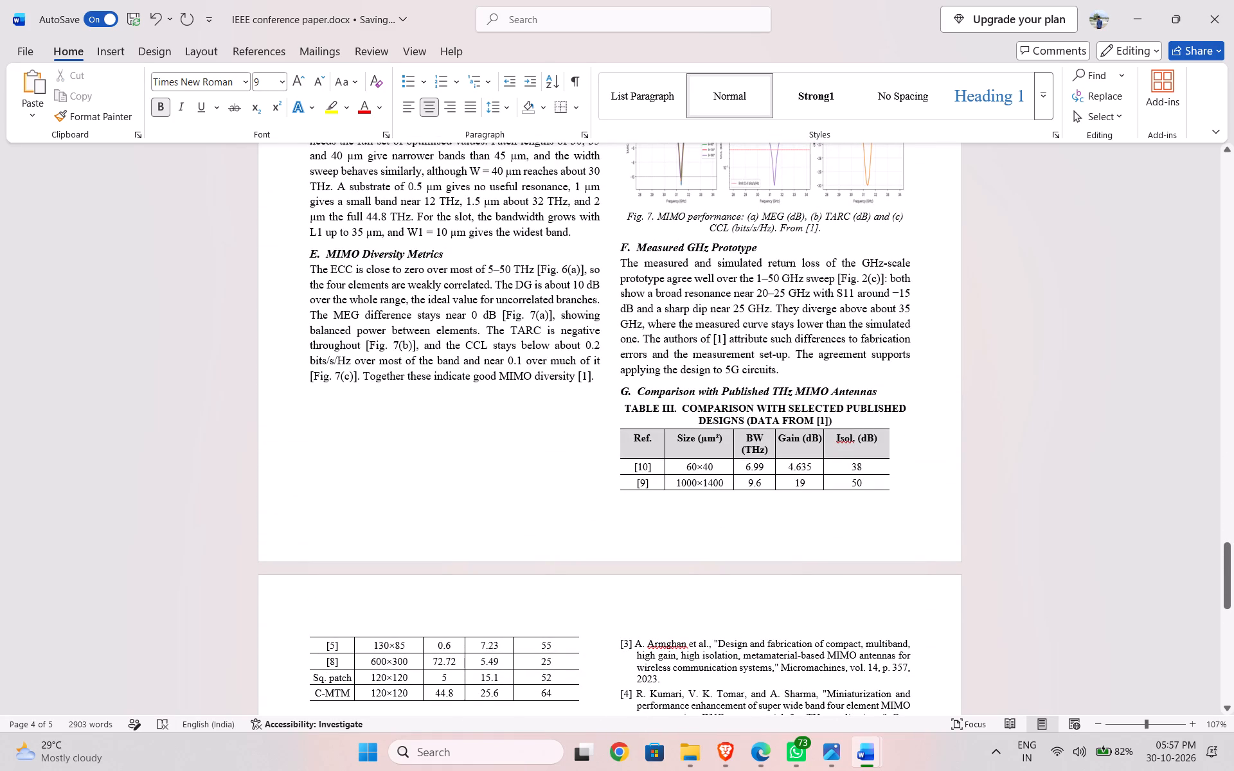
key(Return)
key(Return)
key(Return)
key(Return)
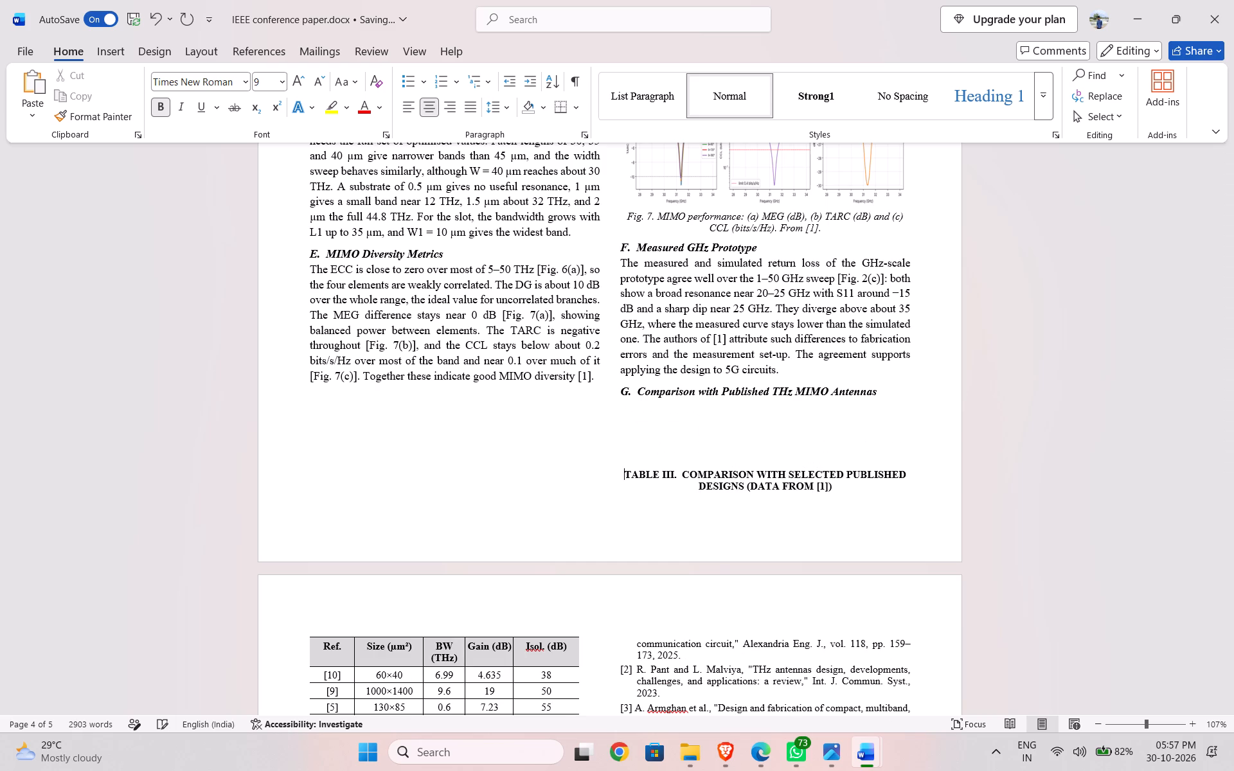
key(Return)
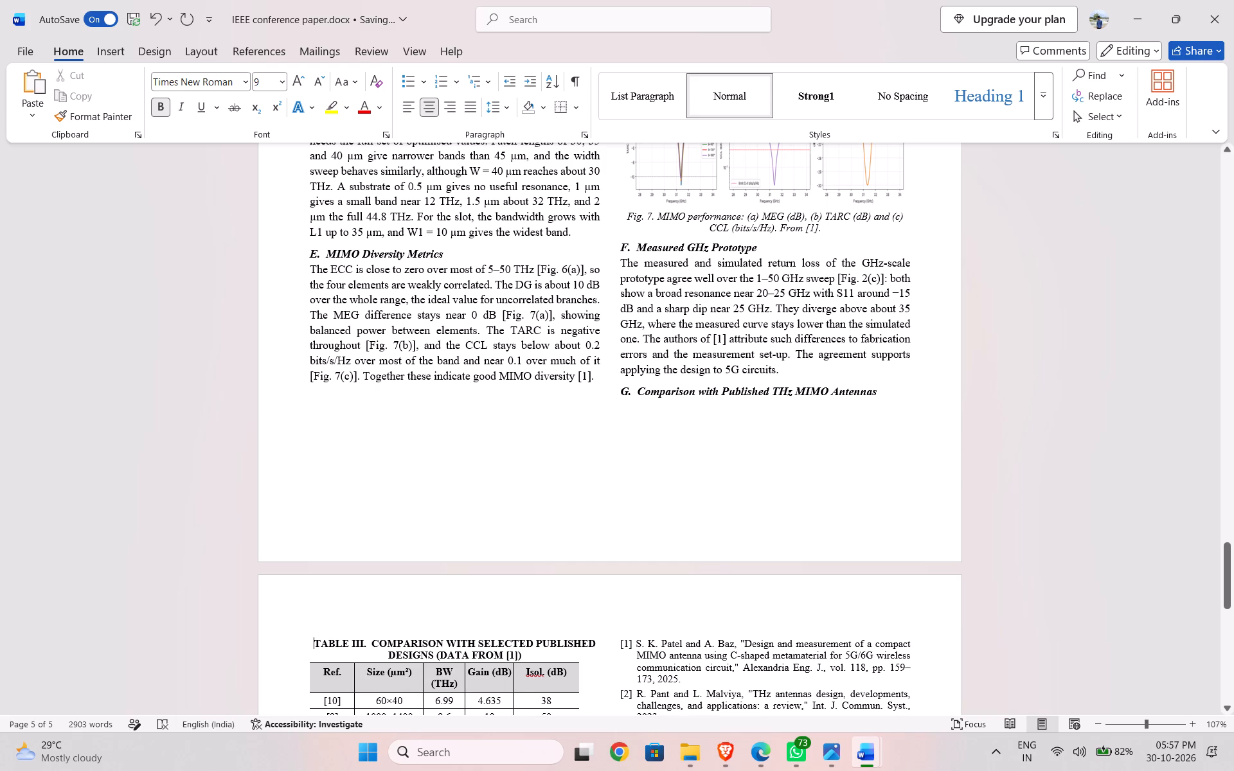
Insert one blank line before the section G heading, Comparison with Published THz MIMO Antennas.
click(620, 391)
key(Return)
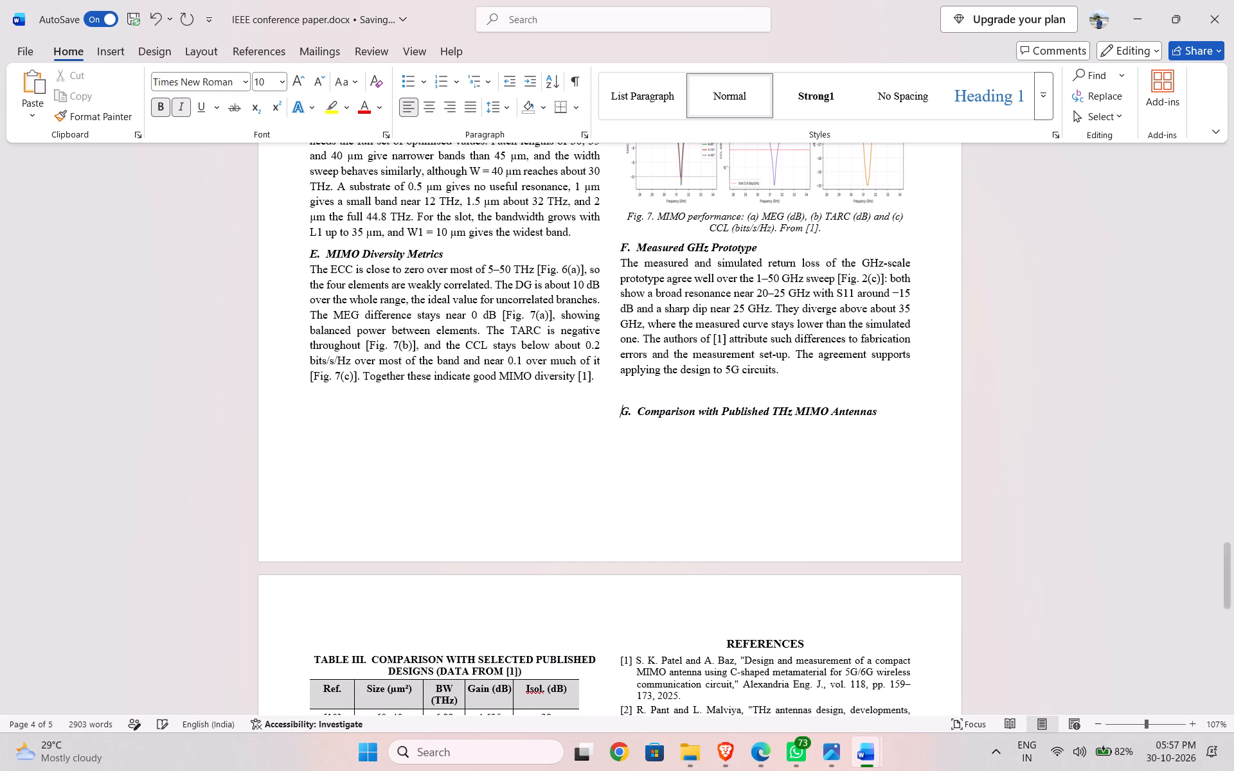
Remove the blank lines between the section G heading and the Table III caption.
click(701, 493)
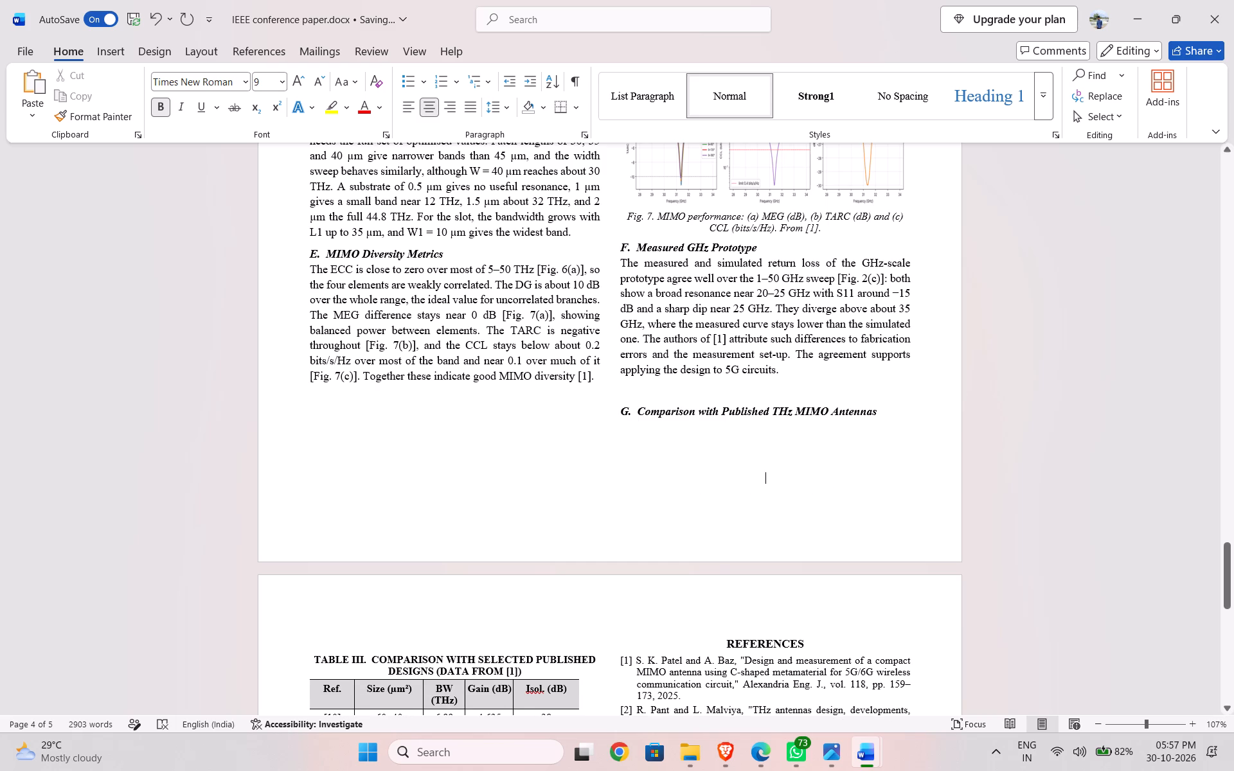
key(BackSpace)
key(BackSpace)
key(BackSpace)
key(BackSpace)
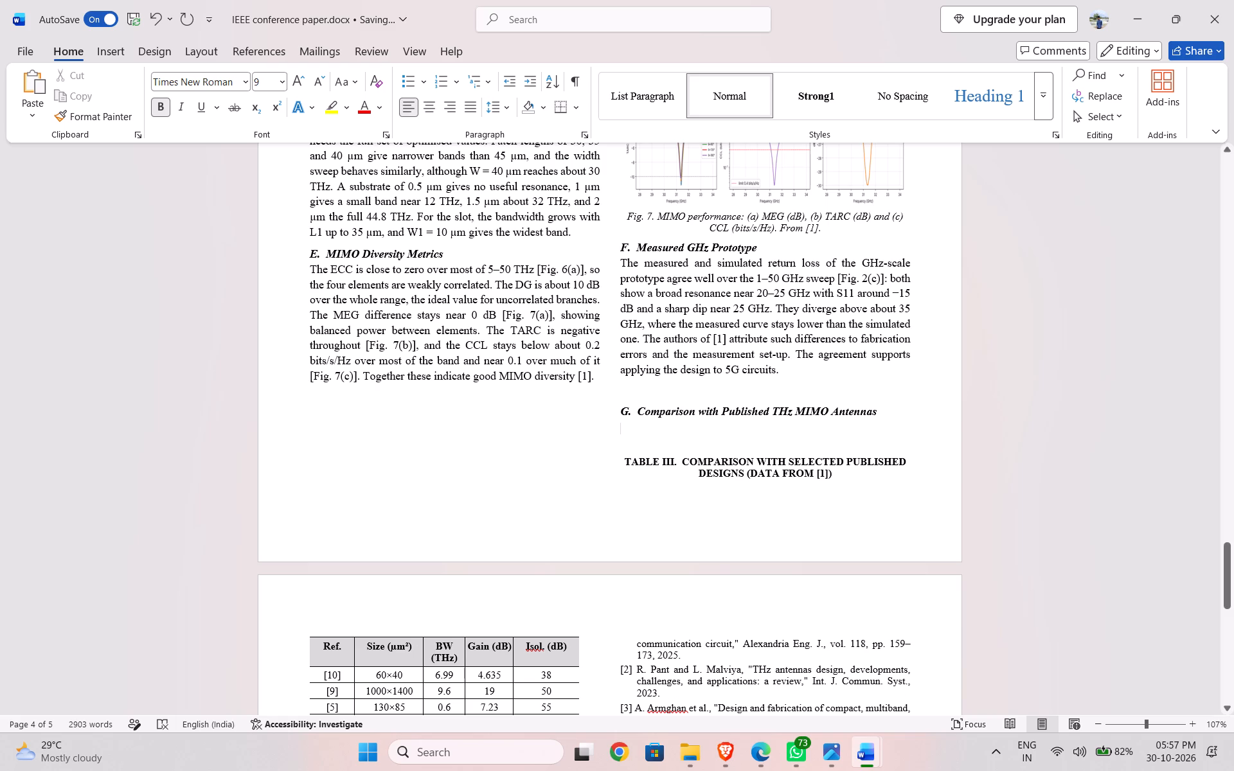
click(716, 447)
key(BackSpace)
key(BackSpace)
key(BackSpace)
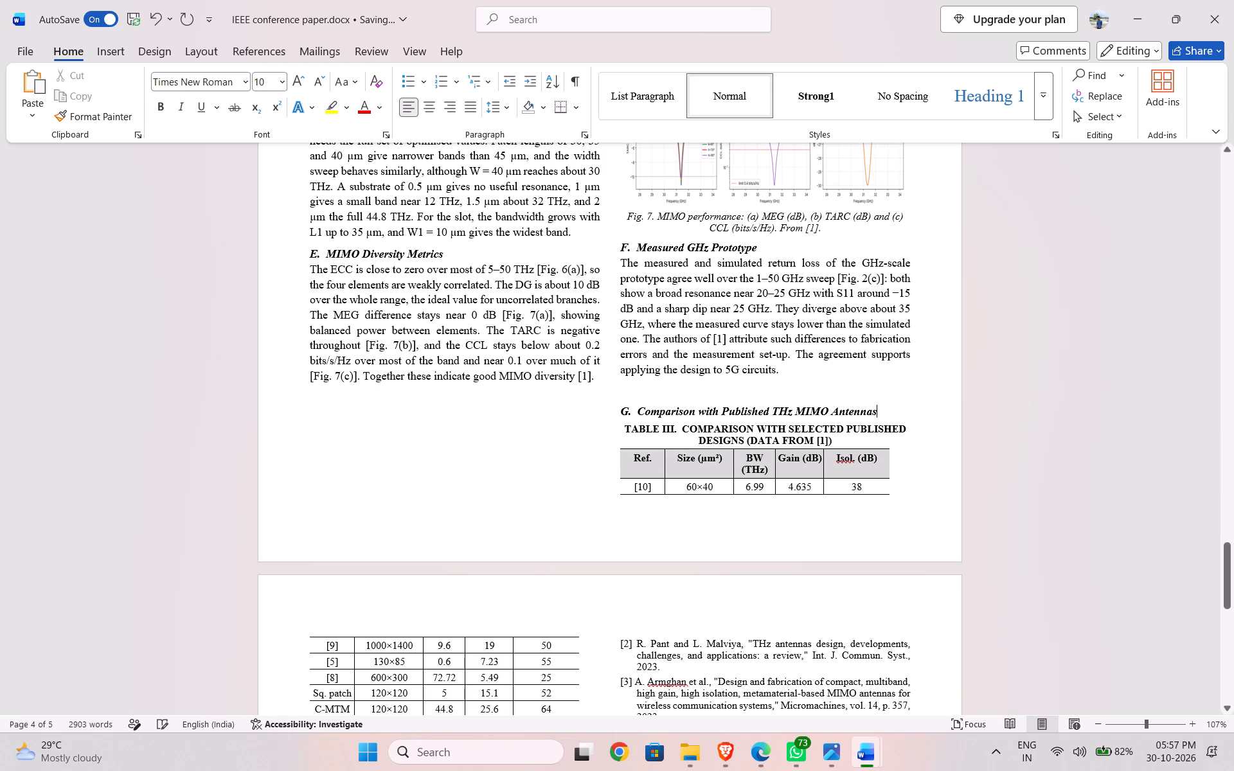
Insert five more blank lines before the section G heading so the heading and whole Table III start on the last page.
click(615, 412)
key(Return)
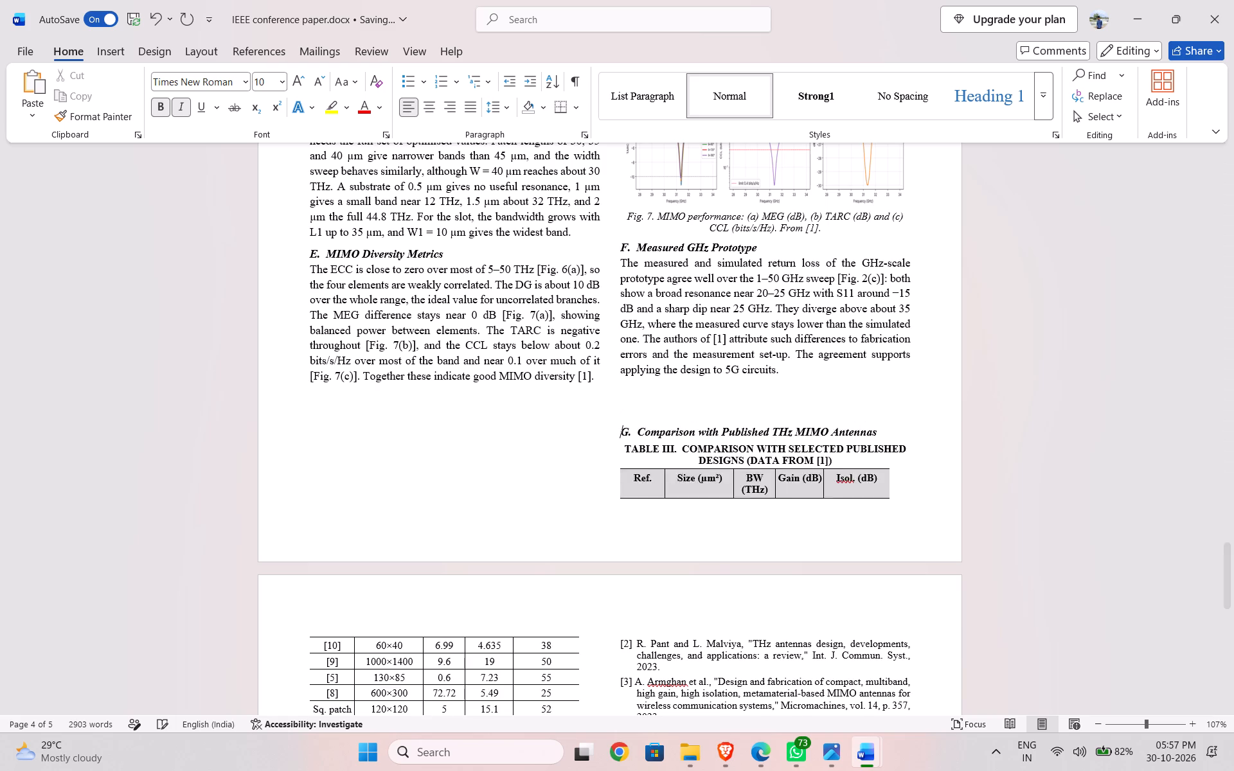
key(Return)
key(Return)
key(Return)
key(Return)
Review the whole paper's layout from the title block through the figures and tables to the conclusion and references.
scroll(683, 457, down, 2)
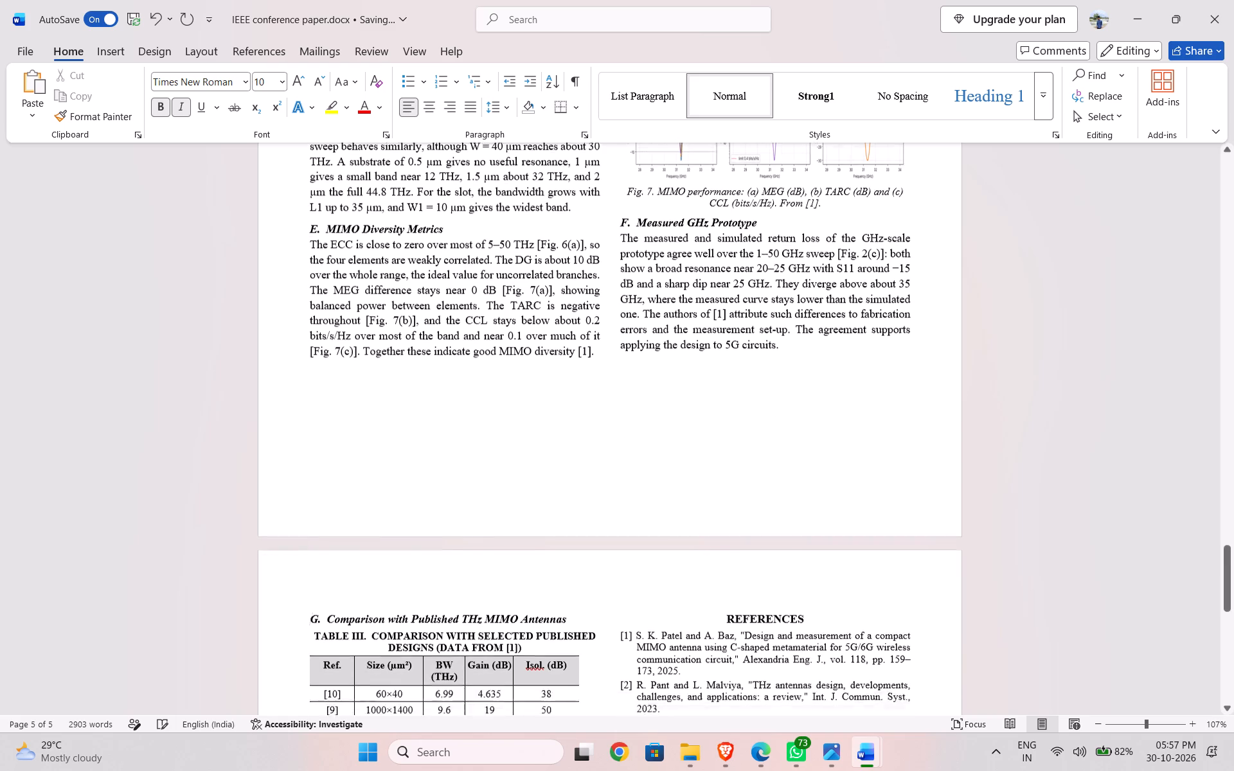
scroll(683, 458, down, 16)
scroll(683, 459, up, 9)
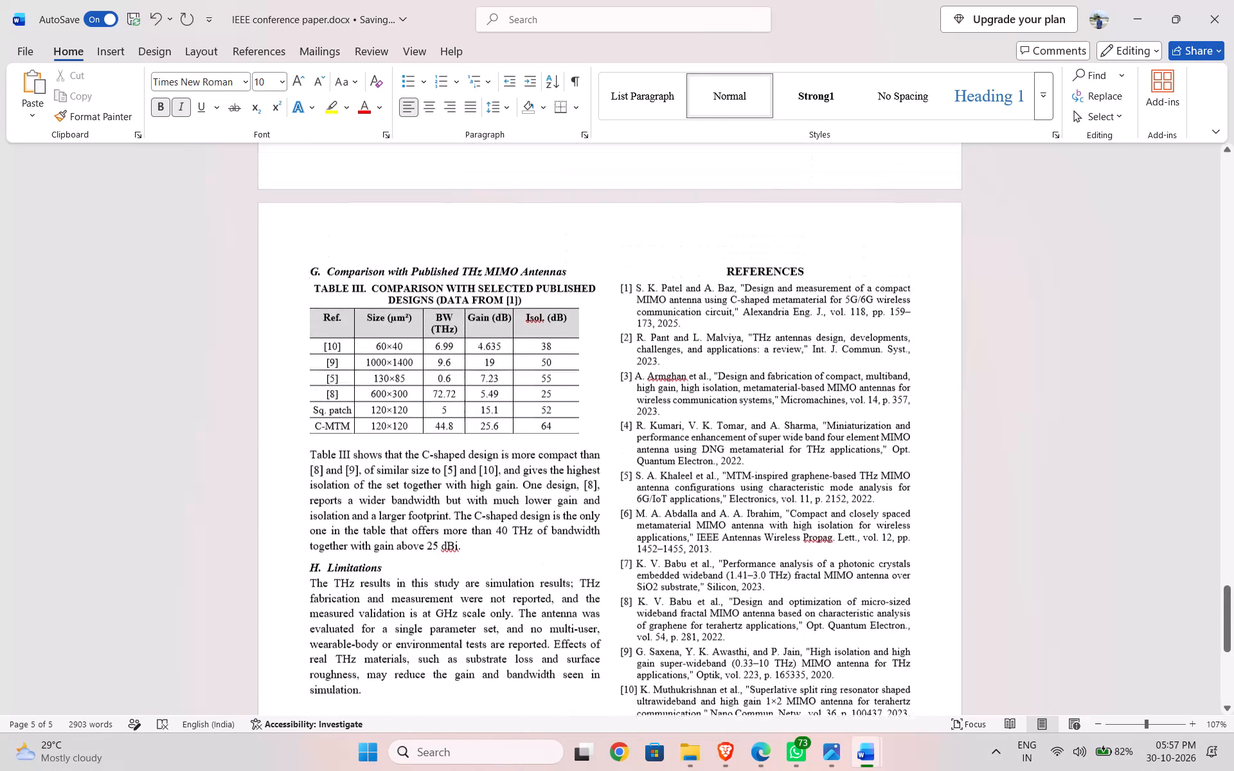
scroll(683, 459, up, 19)
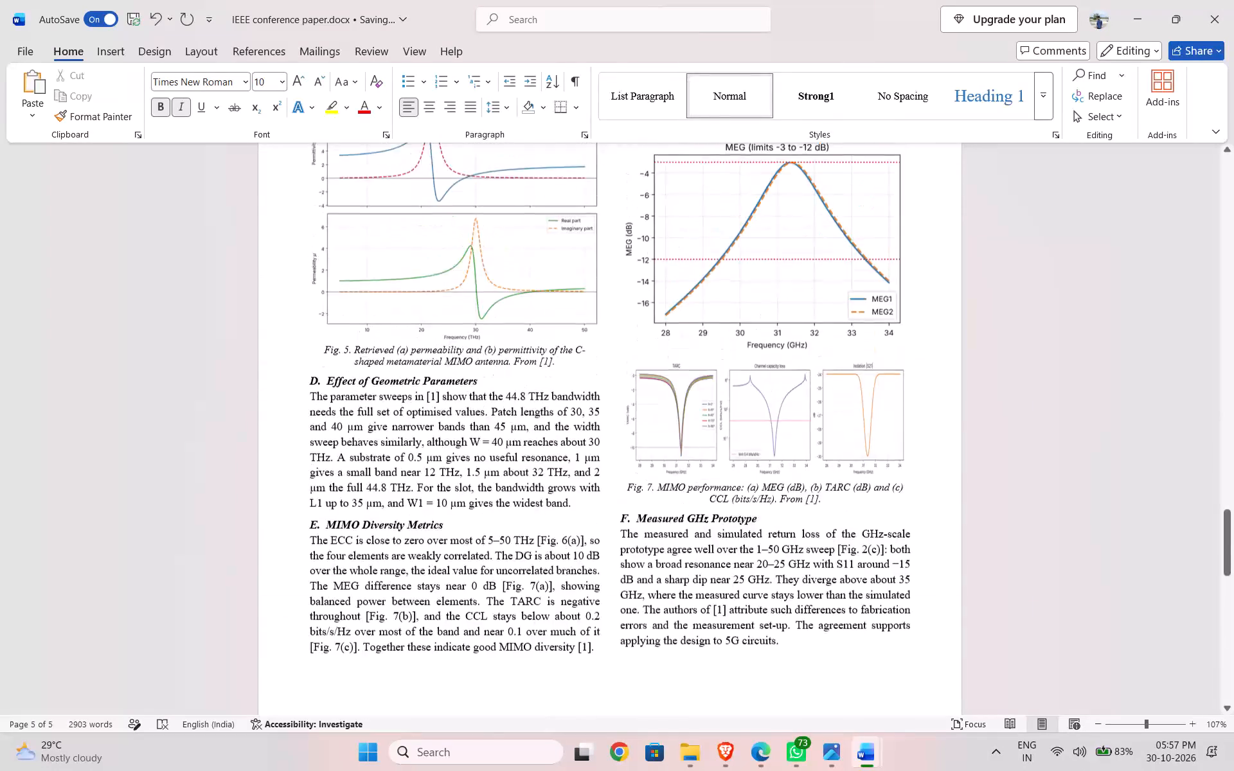
scroll(683, 460, up, 20)
scroll(683, 460, up, 19)
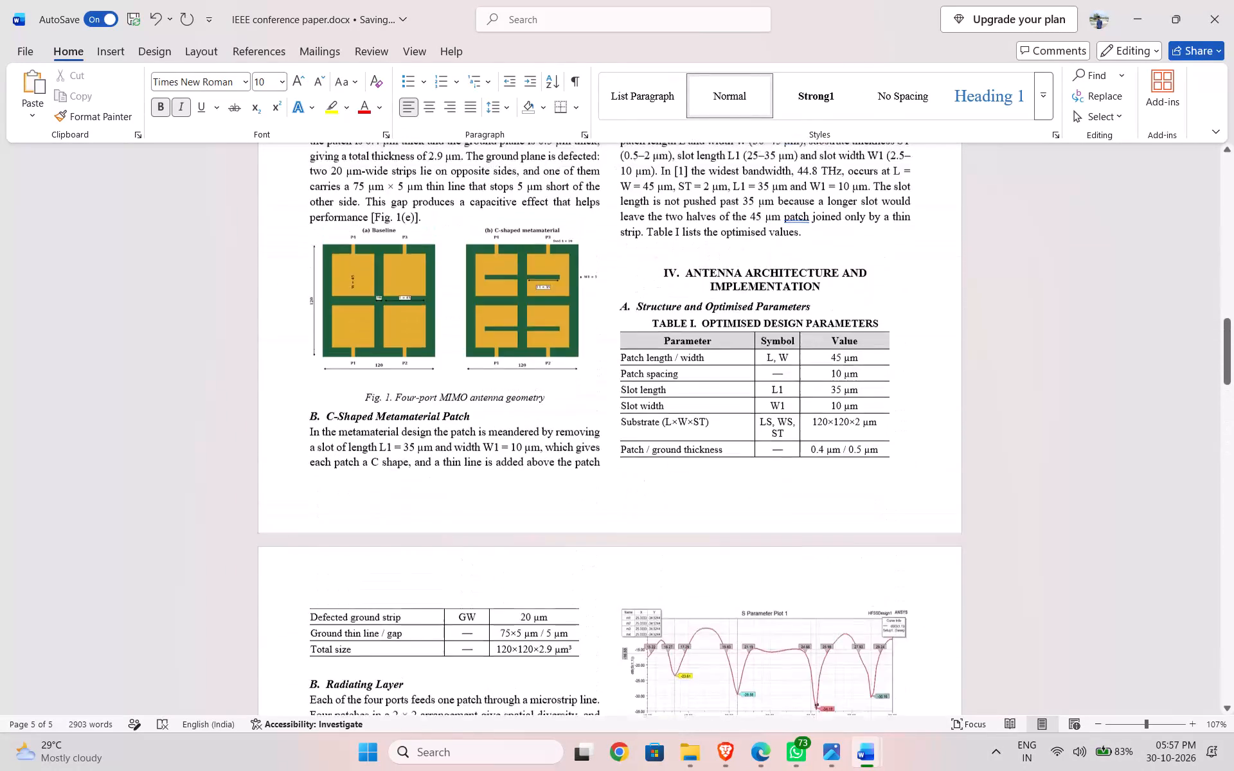
scroll(683, 461, up, 16)
scroll(683, 461, up, 6)
scroll(683, 461, down, 7)
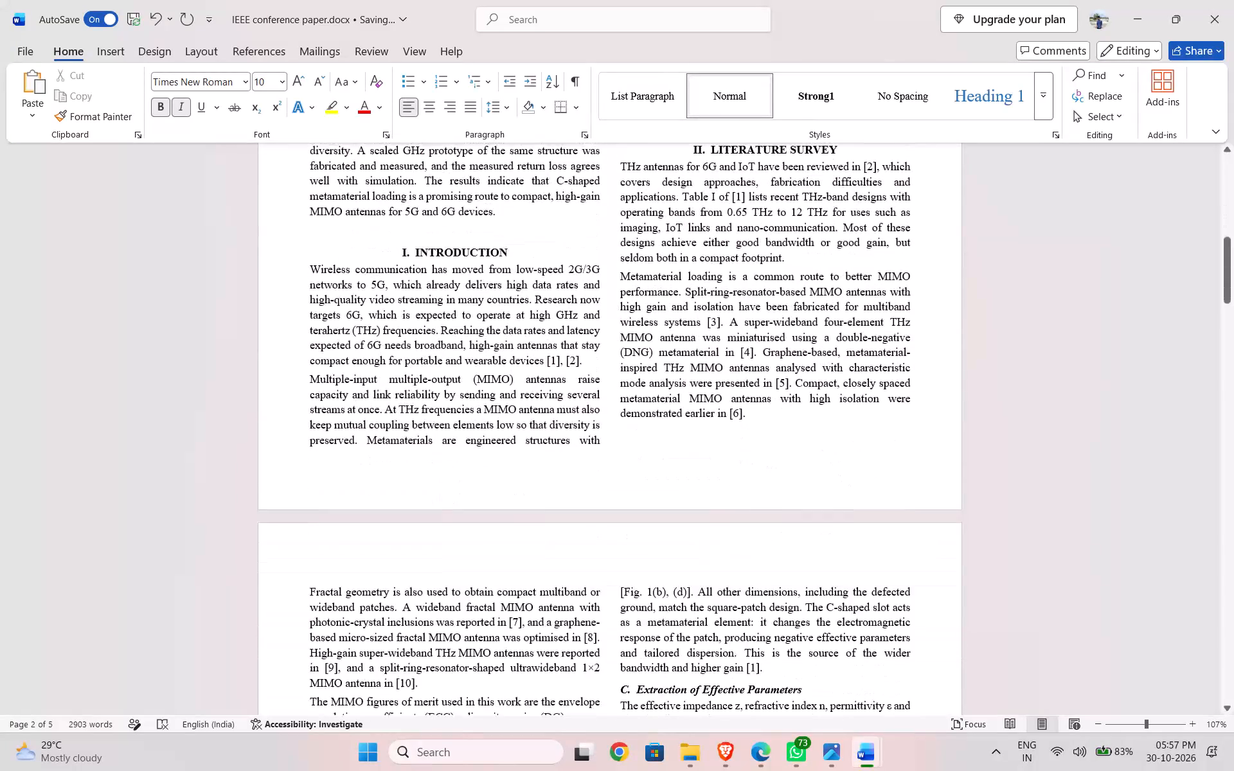
scroll(683, 461, down, 20)
scroll(683, 461, down, 1)
scroll(683, 461, up, 4)
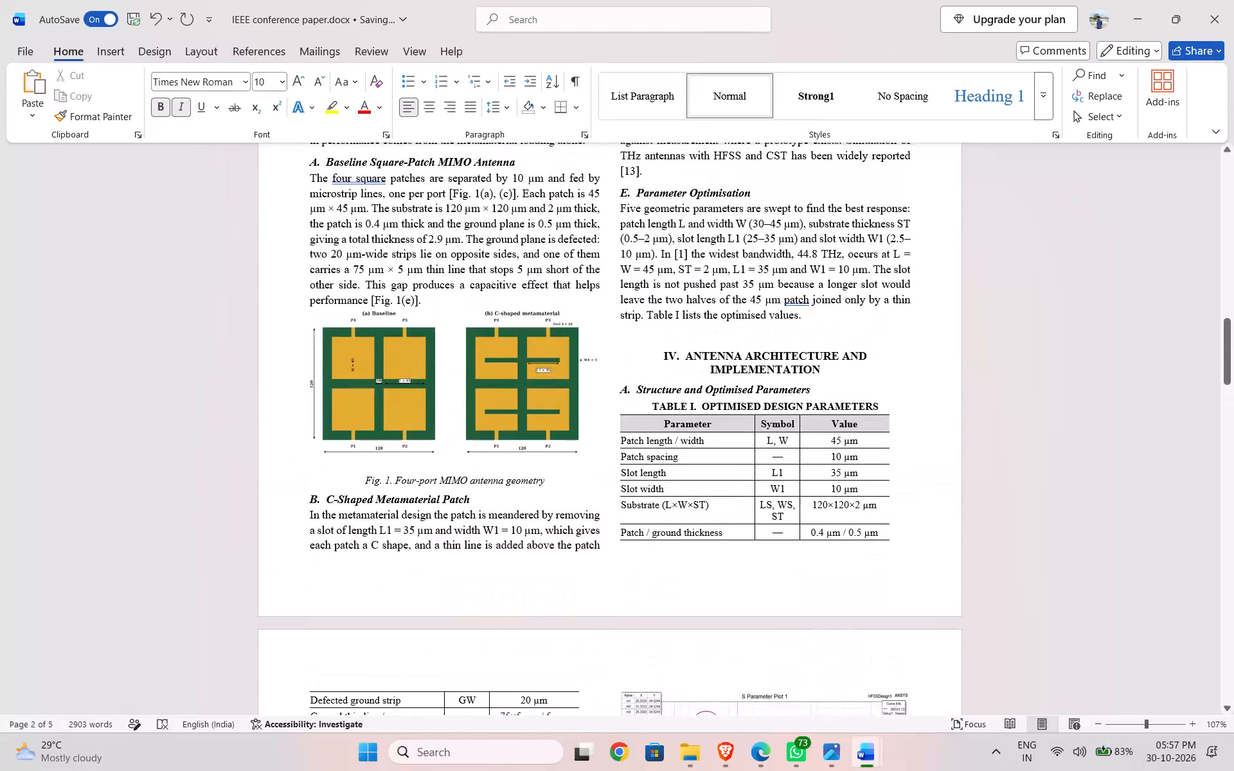
scroll(677, 461, down, 3)
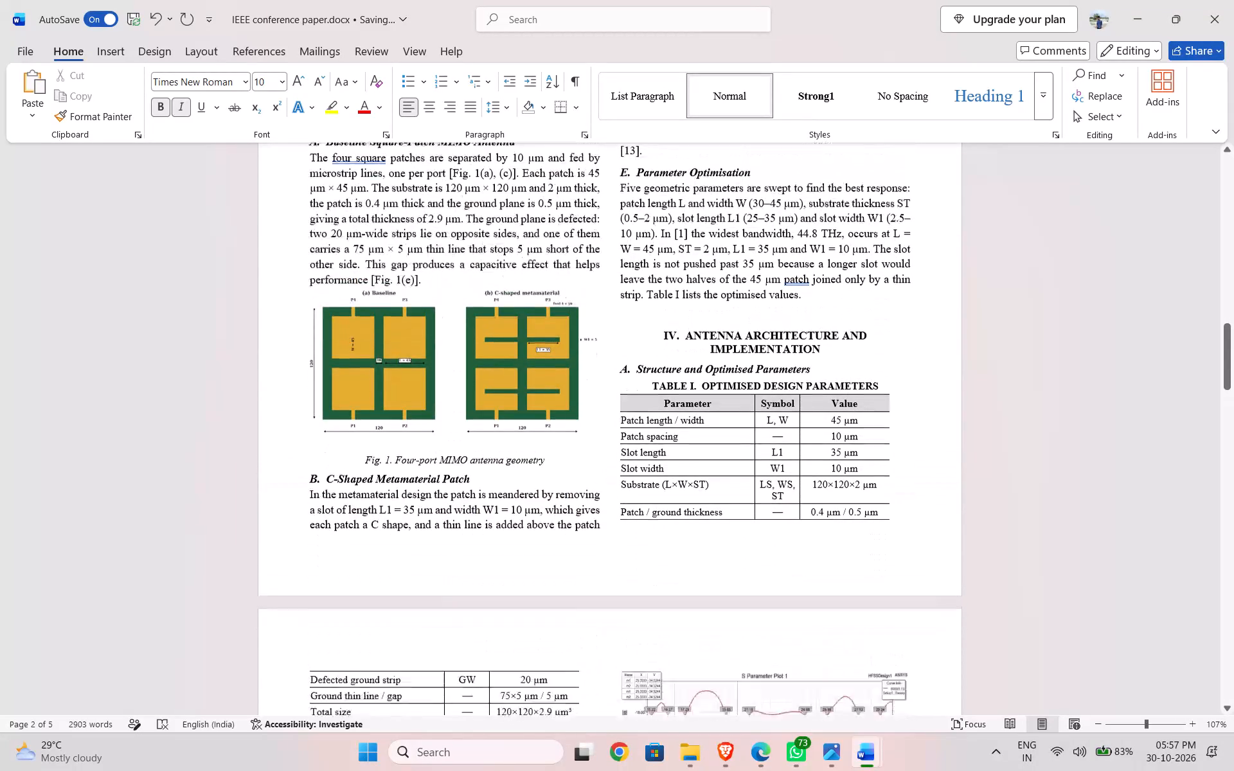
scroll(677, 461, down, 20)
scroll(677, 461, down, 20)
scroll(677, 461, down, 2)
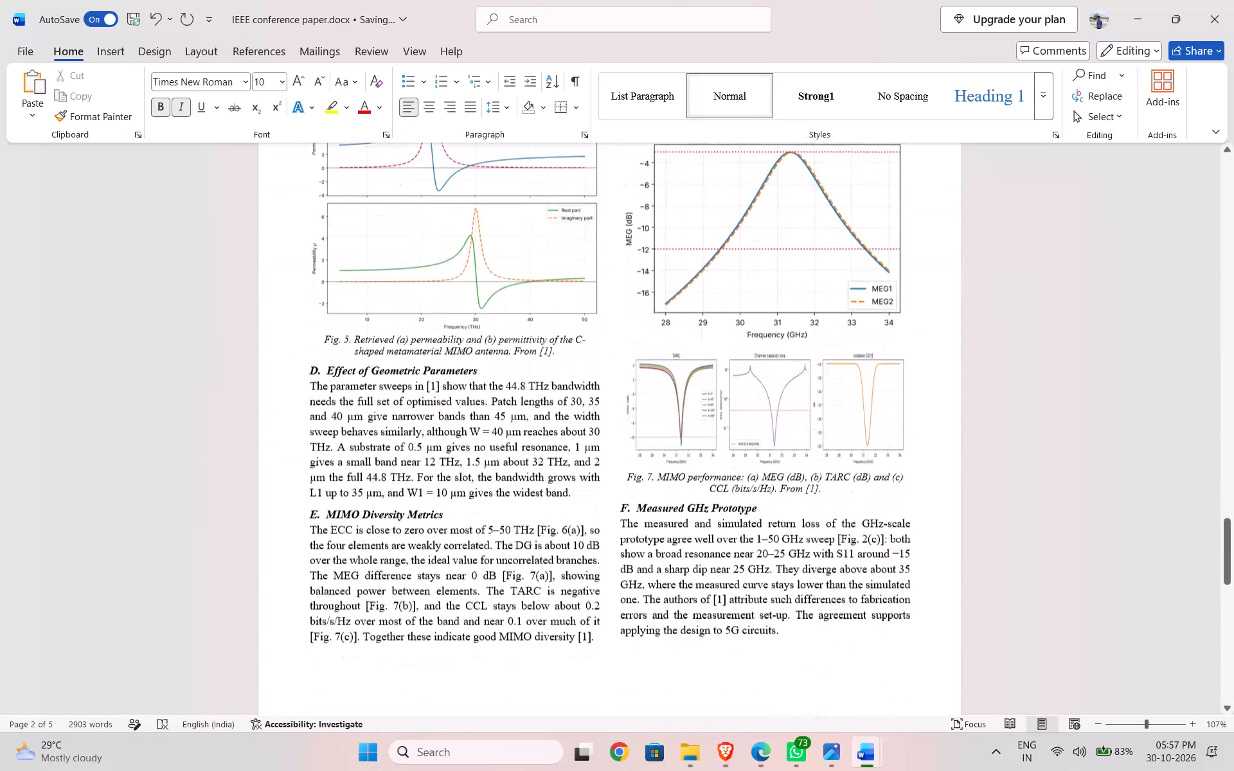
scroll(677, 461, down, 20)
scroll(677, 461, down, 10)
scroll(677, 461, up, 8)
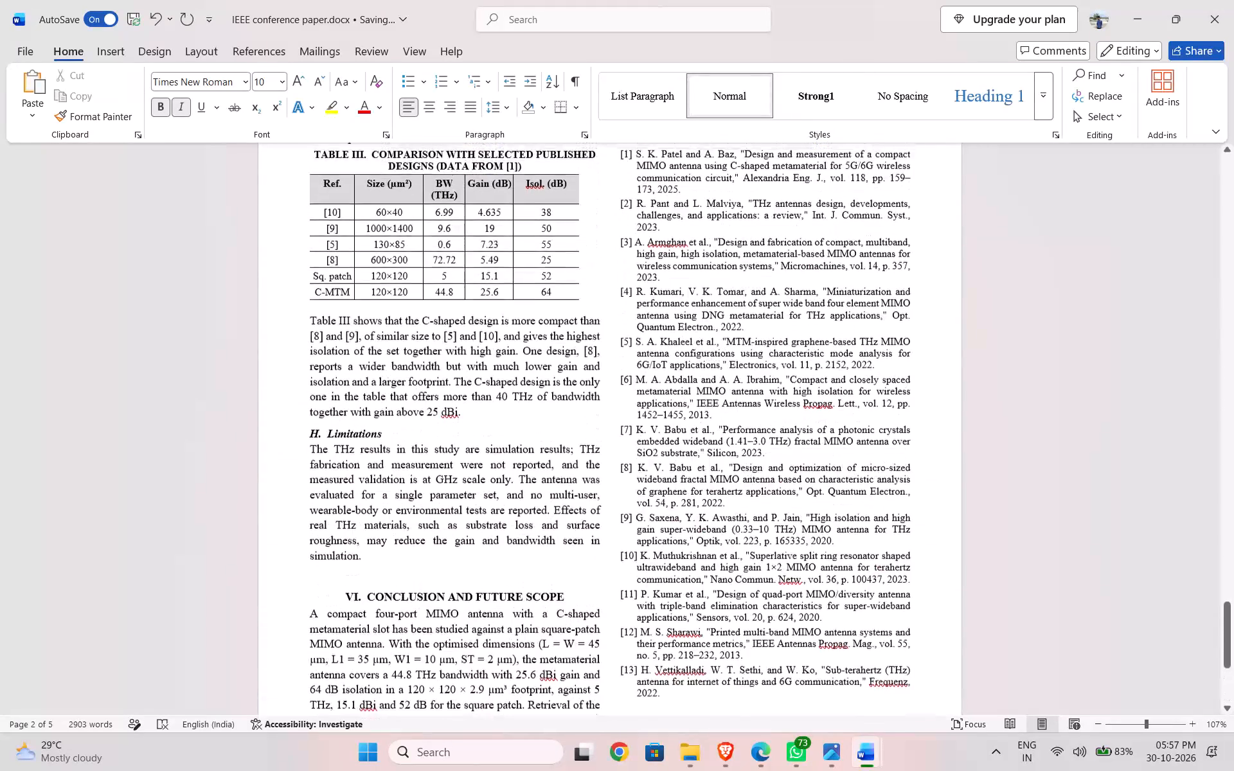
scroll(677, 461, up, 20)
scroll(677, 461, up, 20)
scroll(677, 461, up, 2)
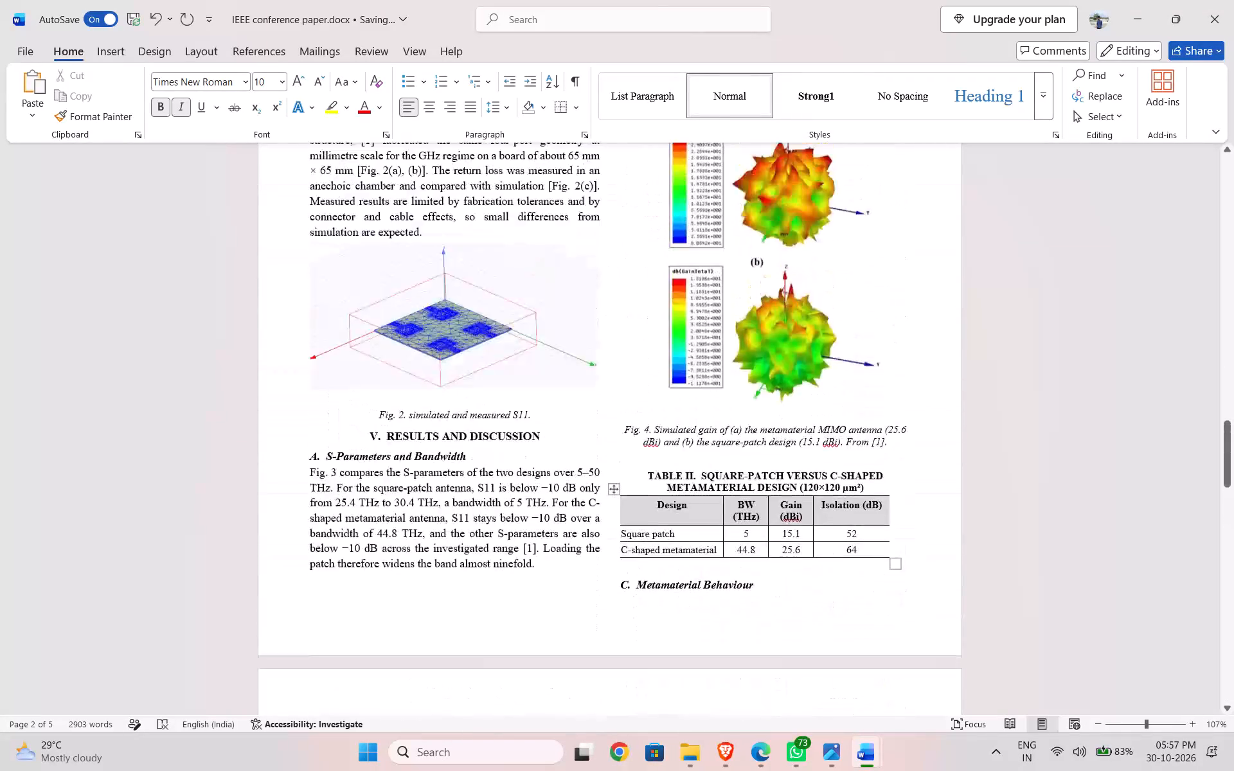
scroll(677, 461, up, 20)
scroll(677, 461, up, 20)
scroll(677, 461, up, 1)
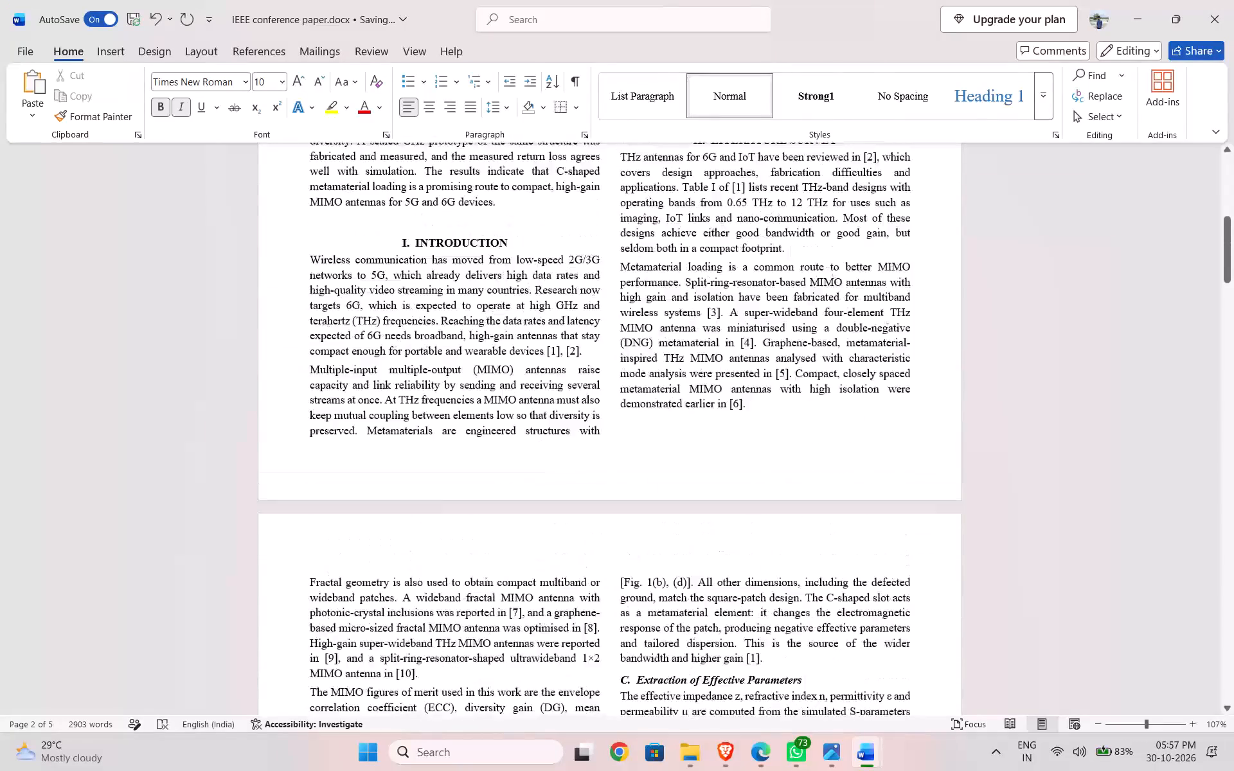
scroll(677, 464, up, 16)
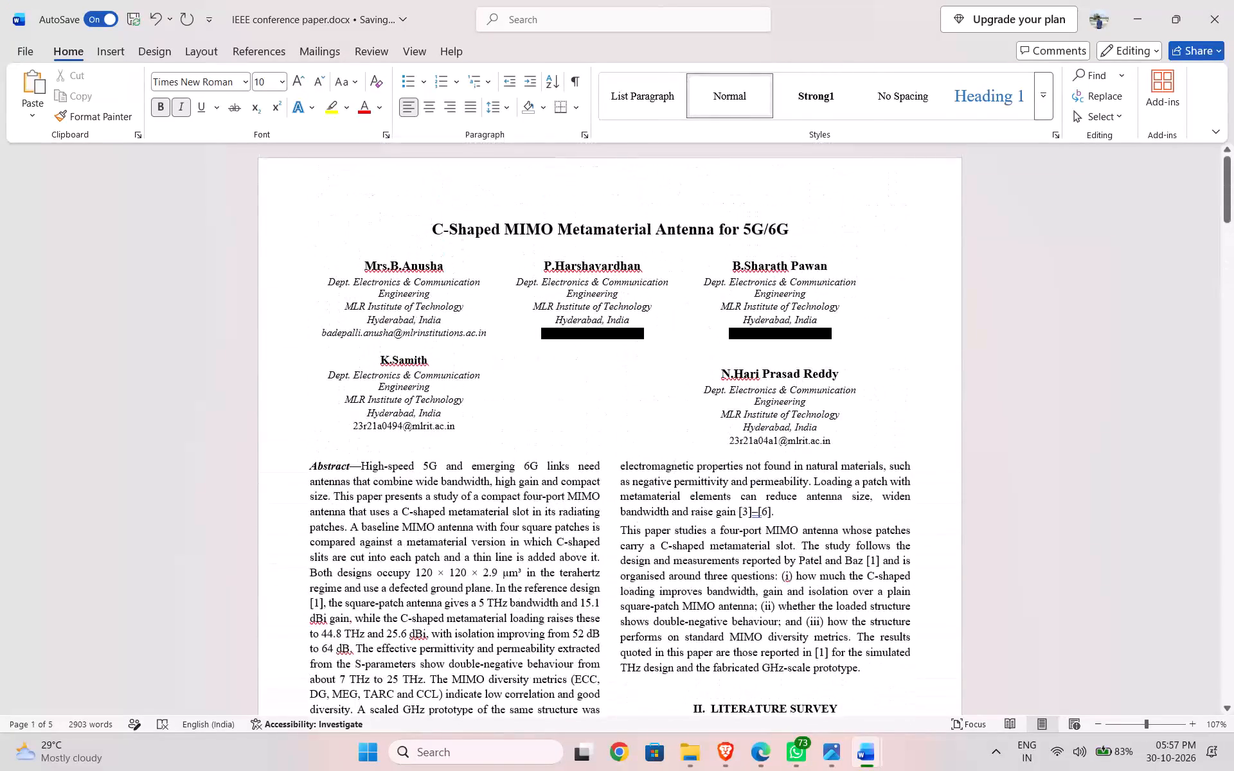
scroll(677, 463, down, 20)
scroll(677, 463, down, 20)
scroll(677, 463, down, 6)
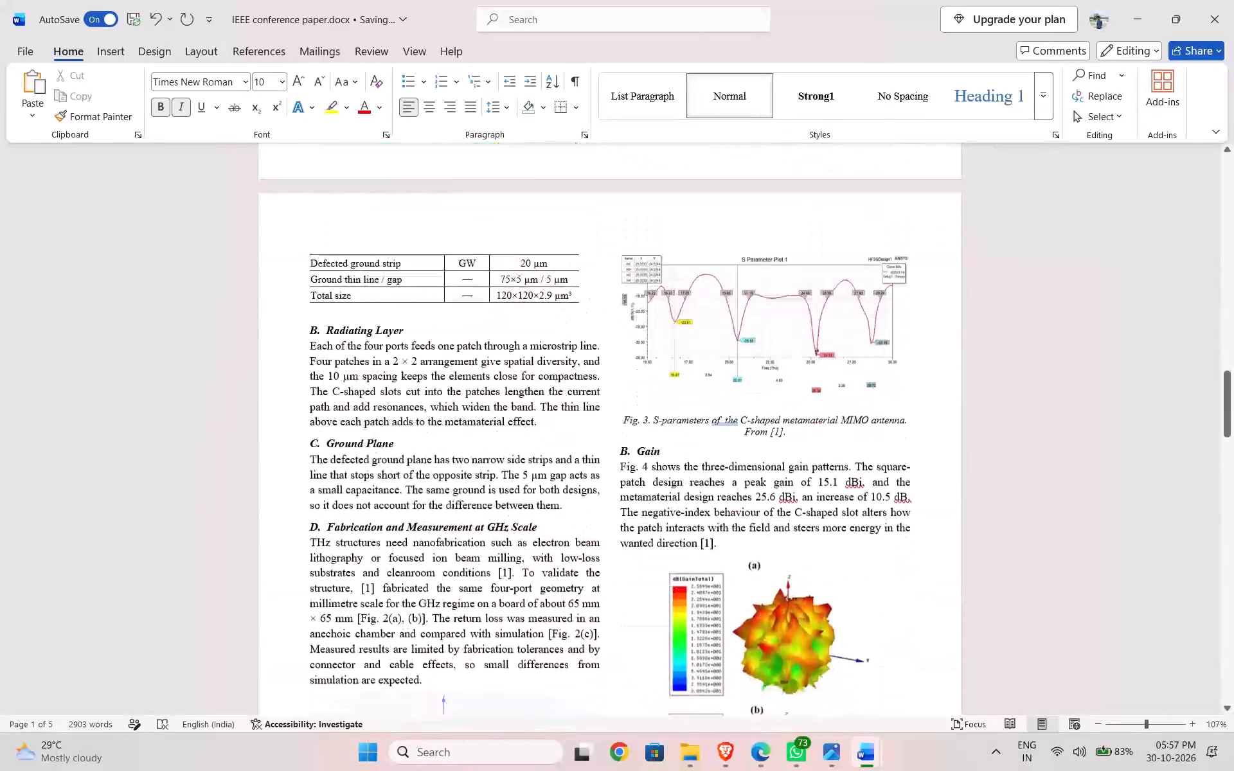
scroll(677, 464, down, 20)
scroll(677, 464, down, 20)
scroll(677, 464, down, 9)
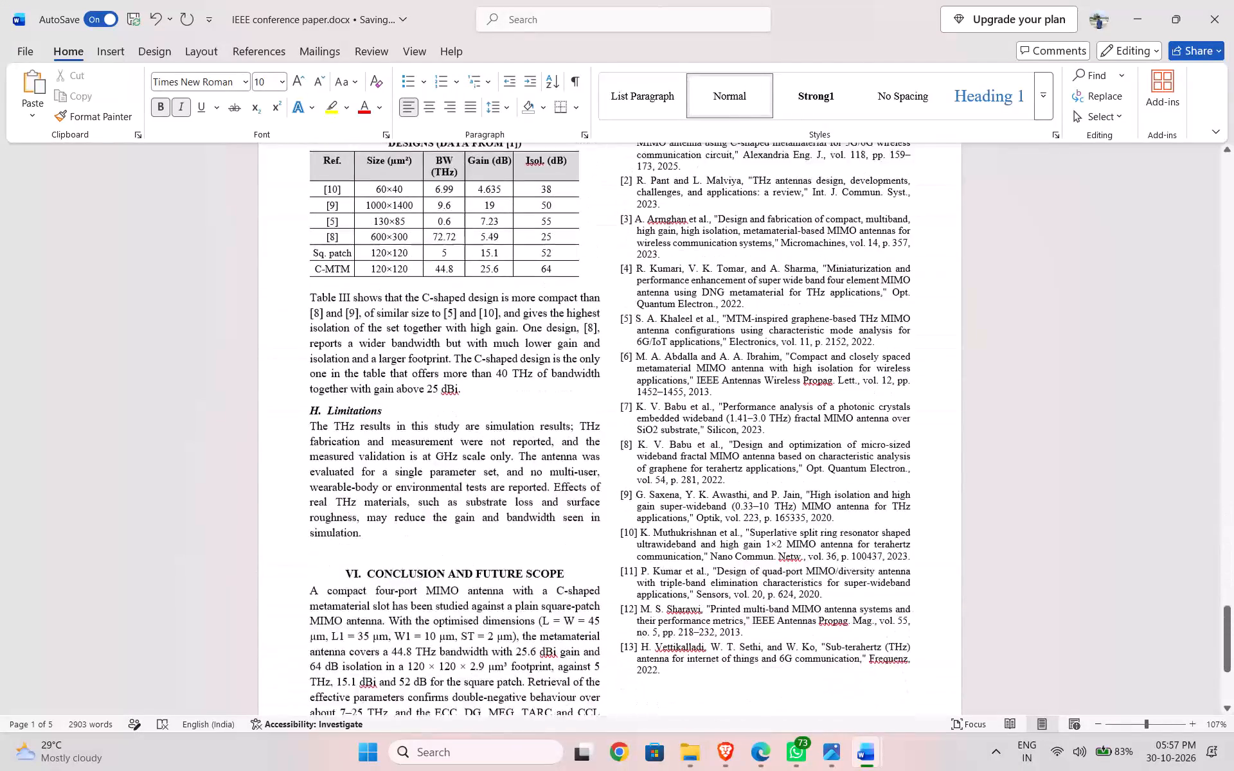
scroll(677, 464, down, 13)
scroll(677, 464, up, 5)
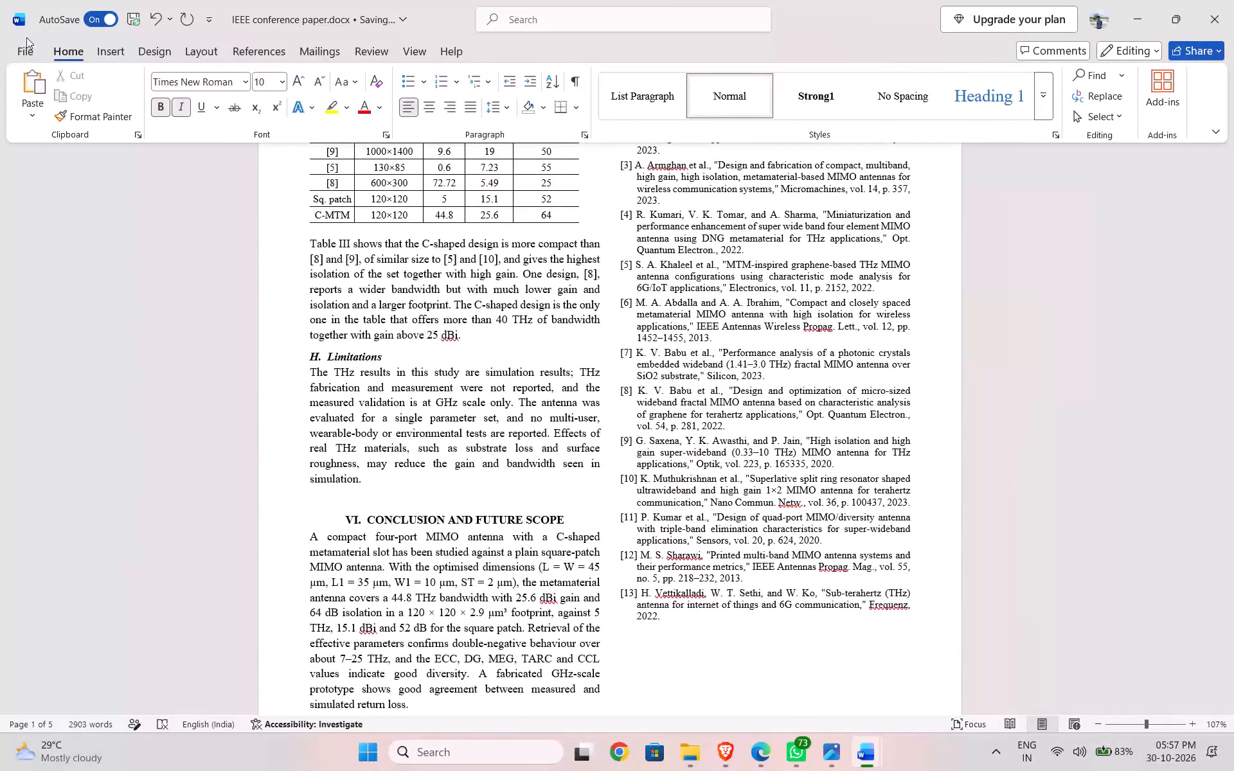
Start saving a copy of the paper, with the batch22 folder on the Desktop as its destination.
click(17, 46)
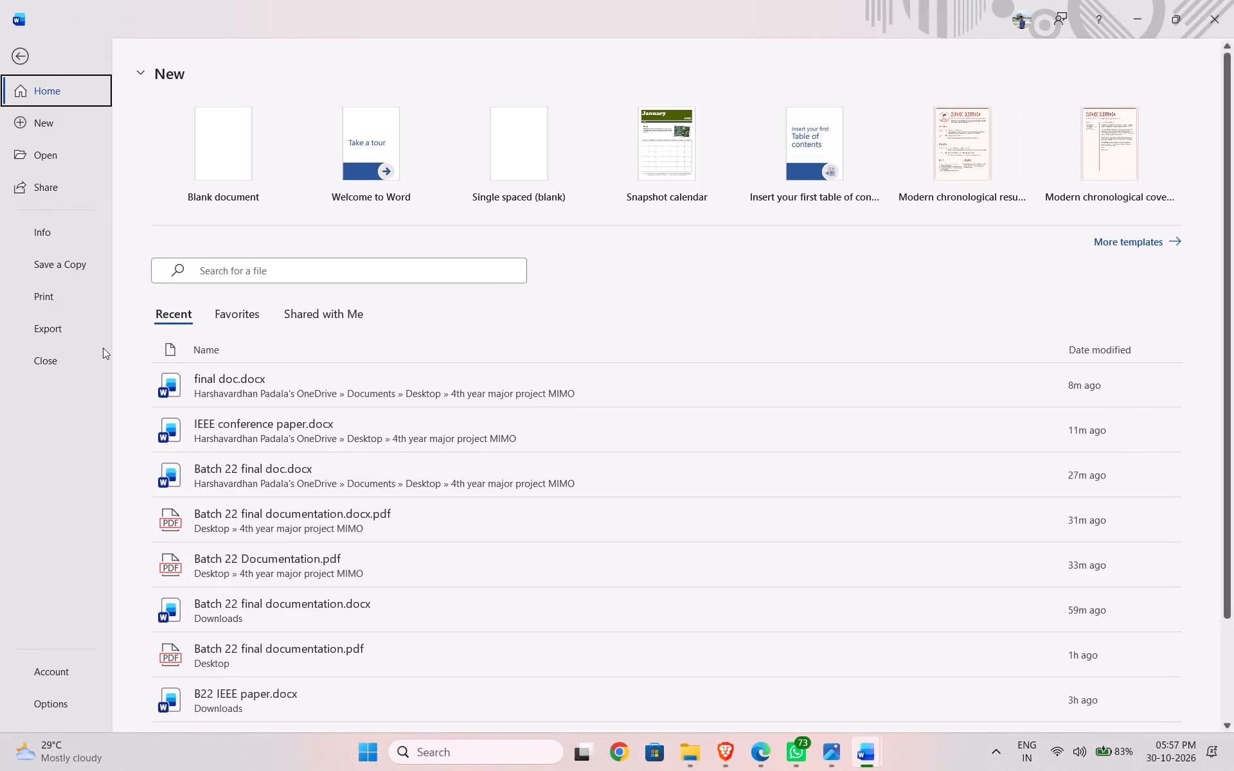
click(60, 263)
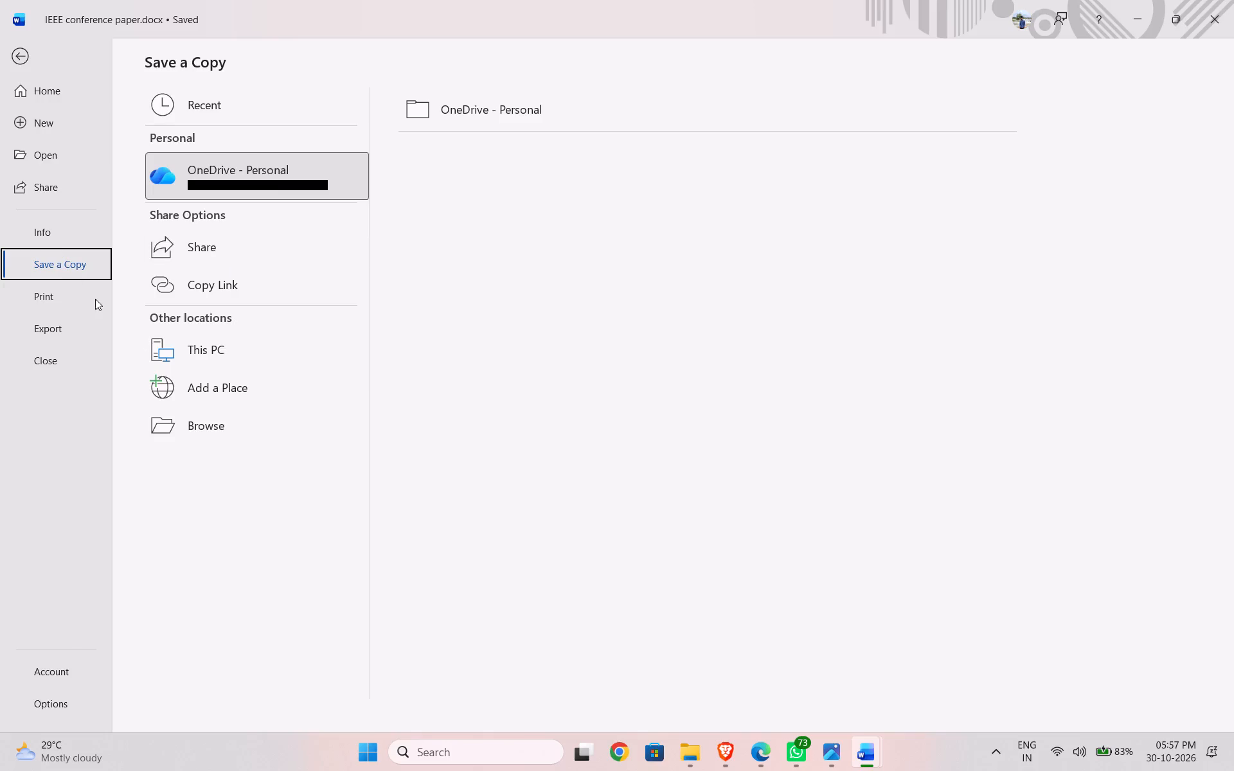
click(179, 436)
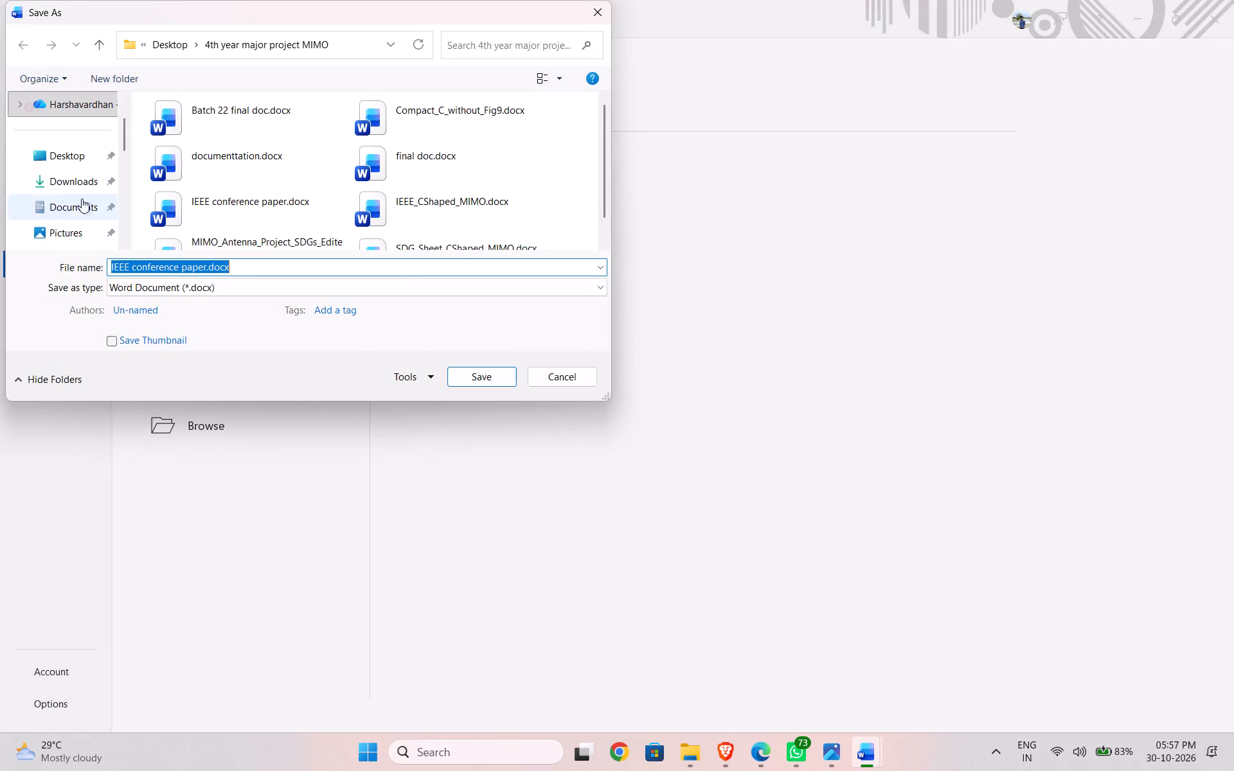
click(81, 150)
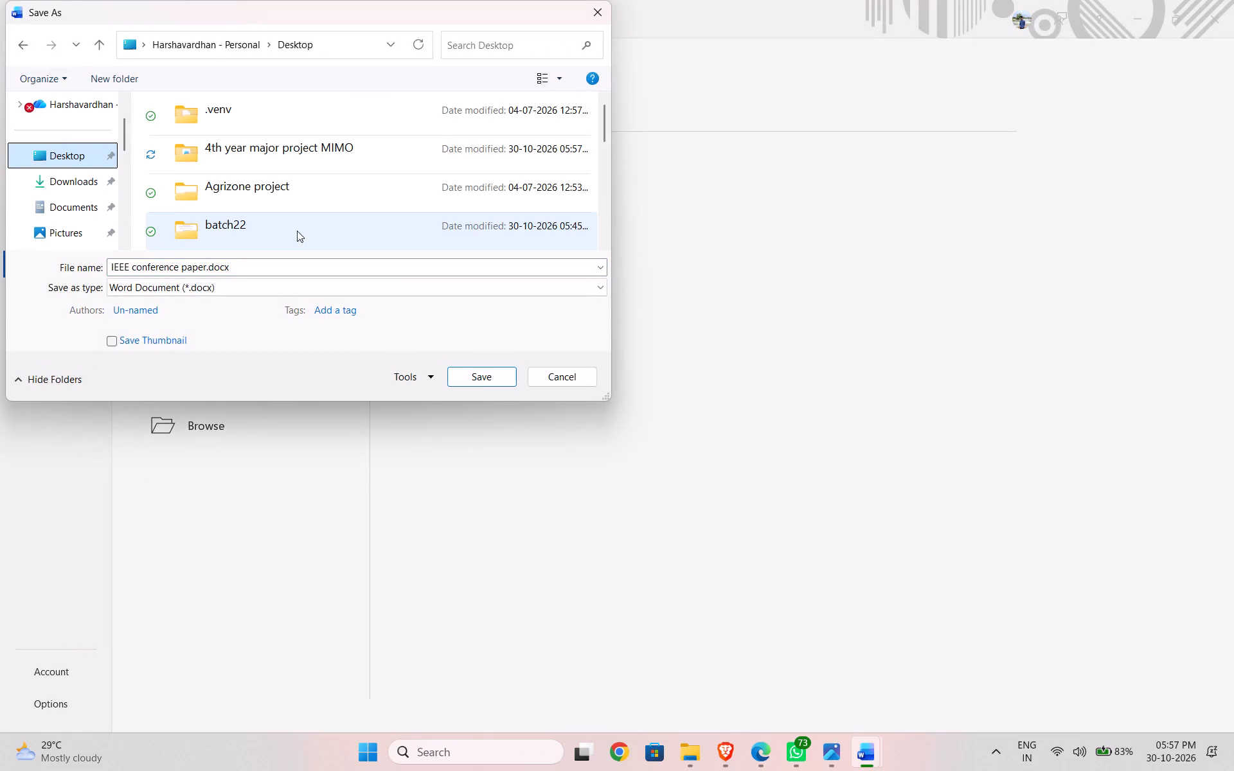
click(280, 215)
click(284, 217)
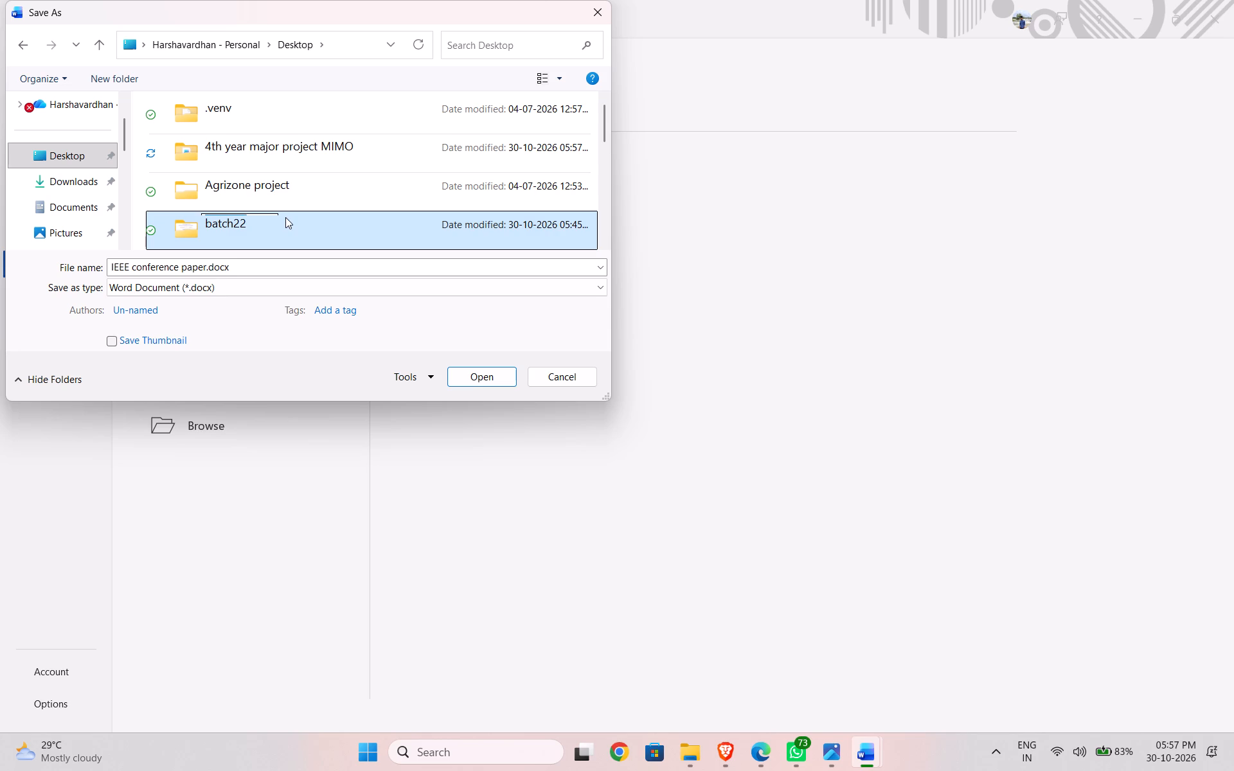
double_click(285, 222)
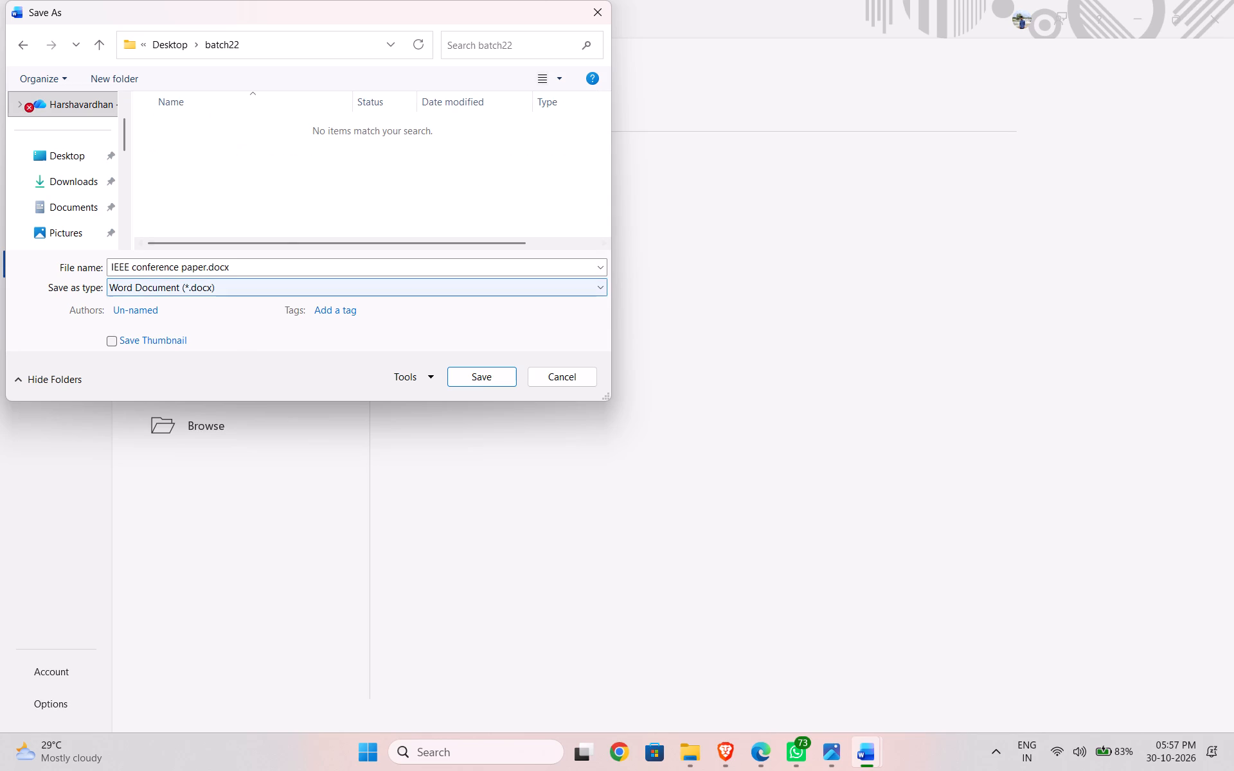
Save the copy in PDF format under the file name IEEE conference paper.
click(240, 265)
click(240, 265)
double_click(240, 265)
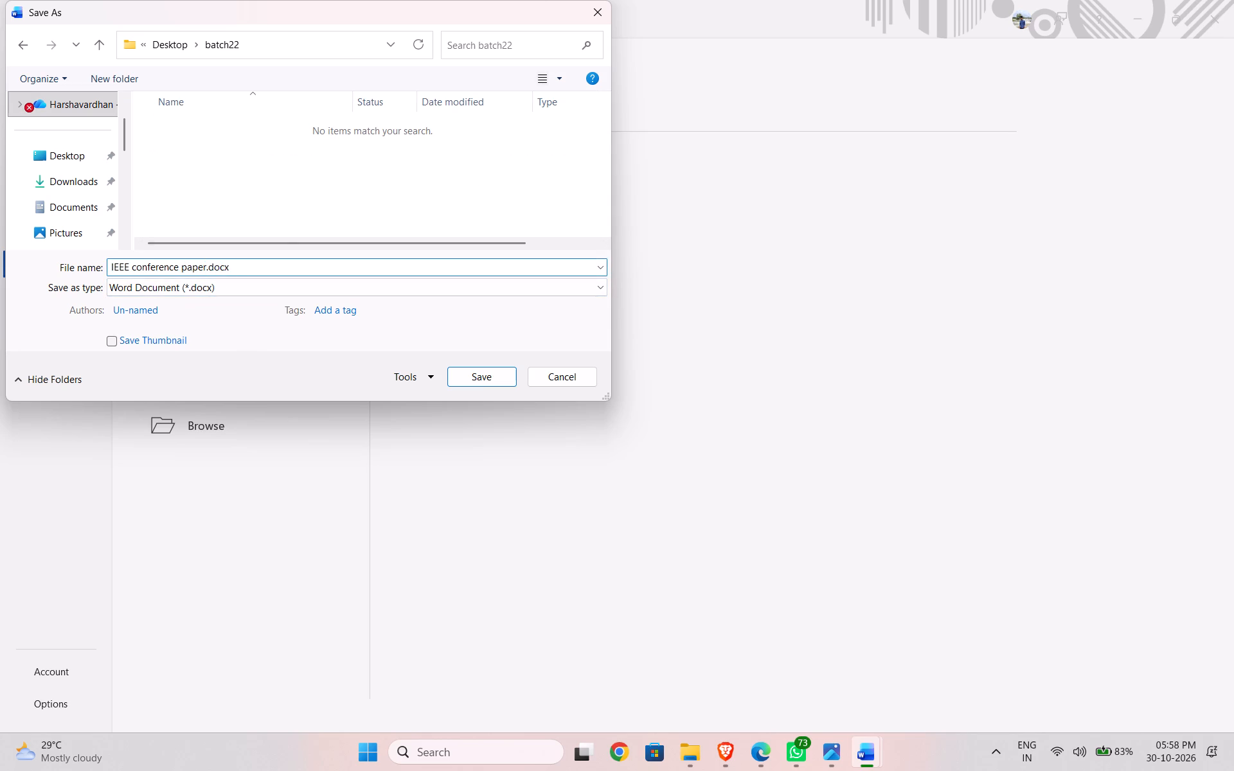
click(240, 265)
click(240, 265)
key(BackSpace)
key(BackSpace)
key(BackSpace)
key(BackSpace)
key(BackSpace)
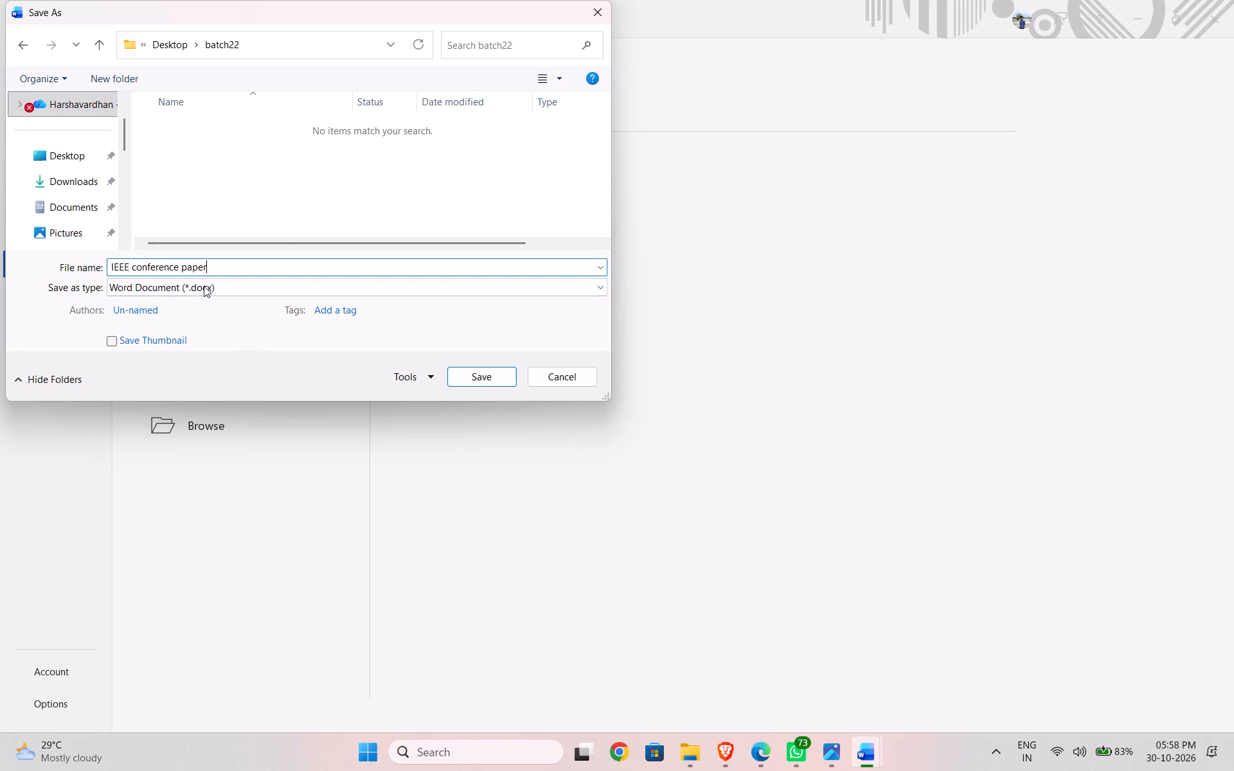
click(205, 287)
click(190, 387)
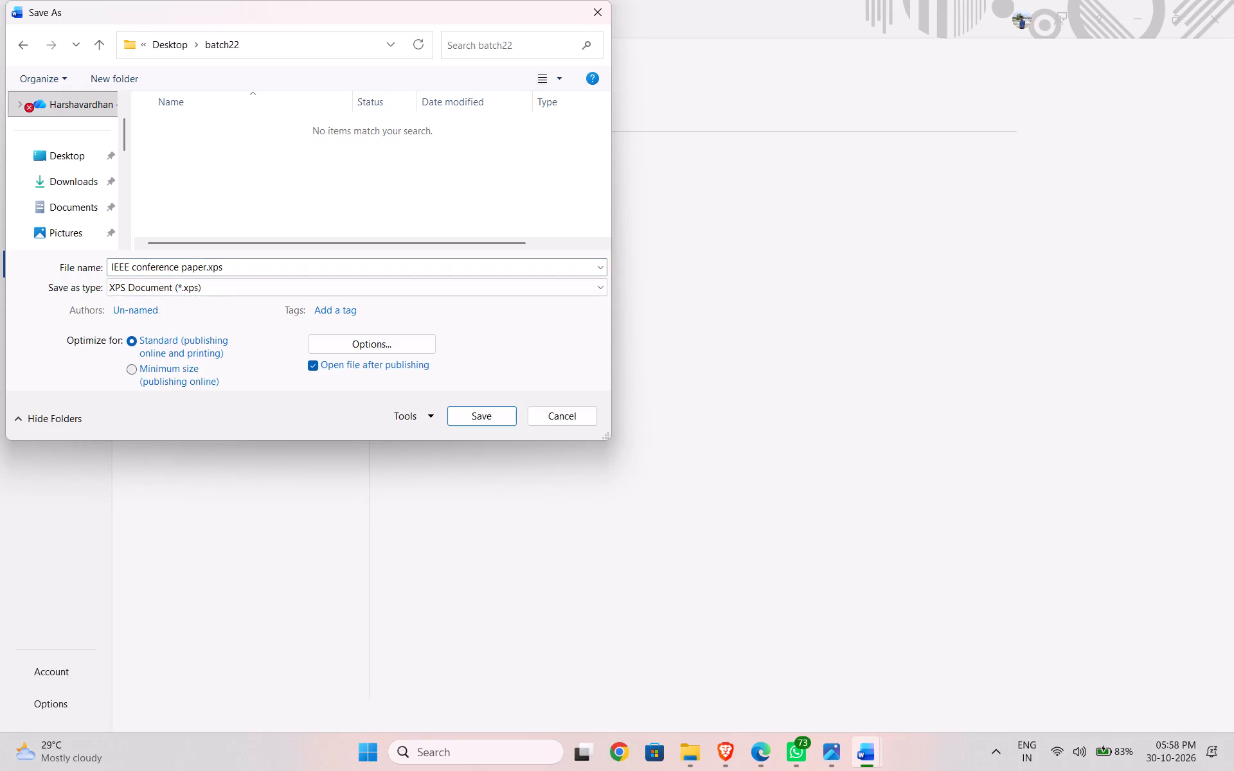
click(199, 288)
click(175, 377)
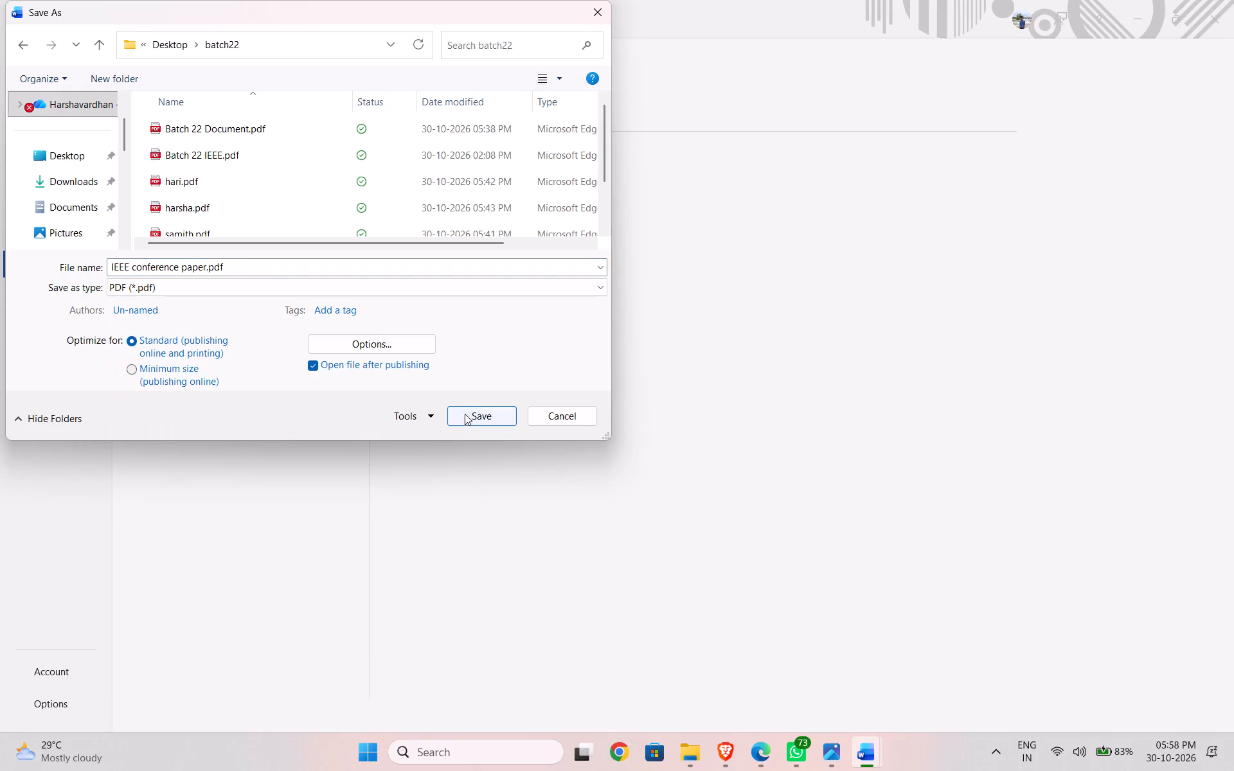
click(465, 414)
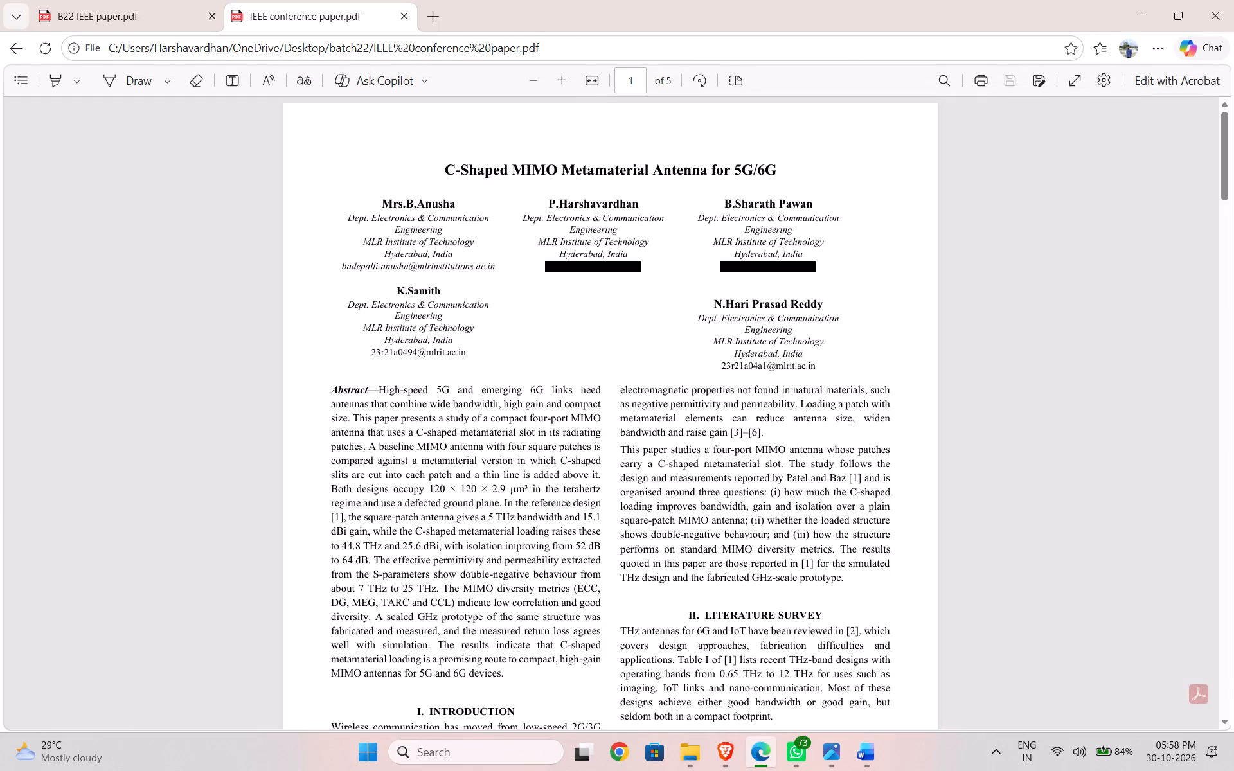
Check the exported PDF's layout from the title page to the references, and close it.
scroll(630, 505, down, 18)
scroll(630, 505, down, 5)
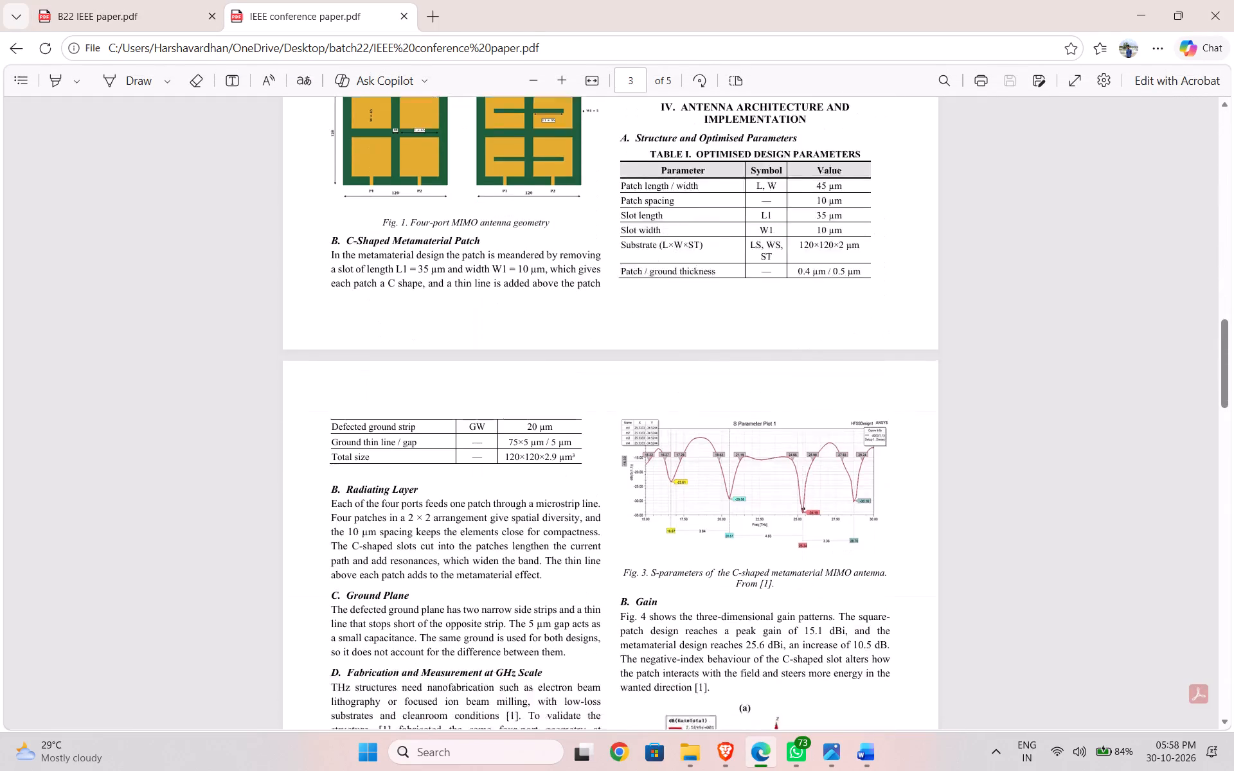
scroll(630, 505, down, 13)
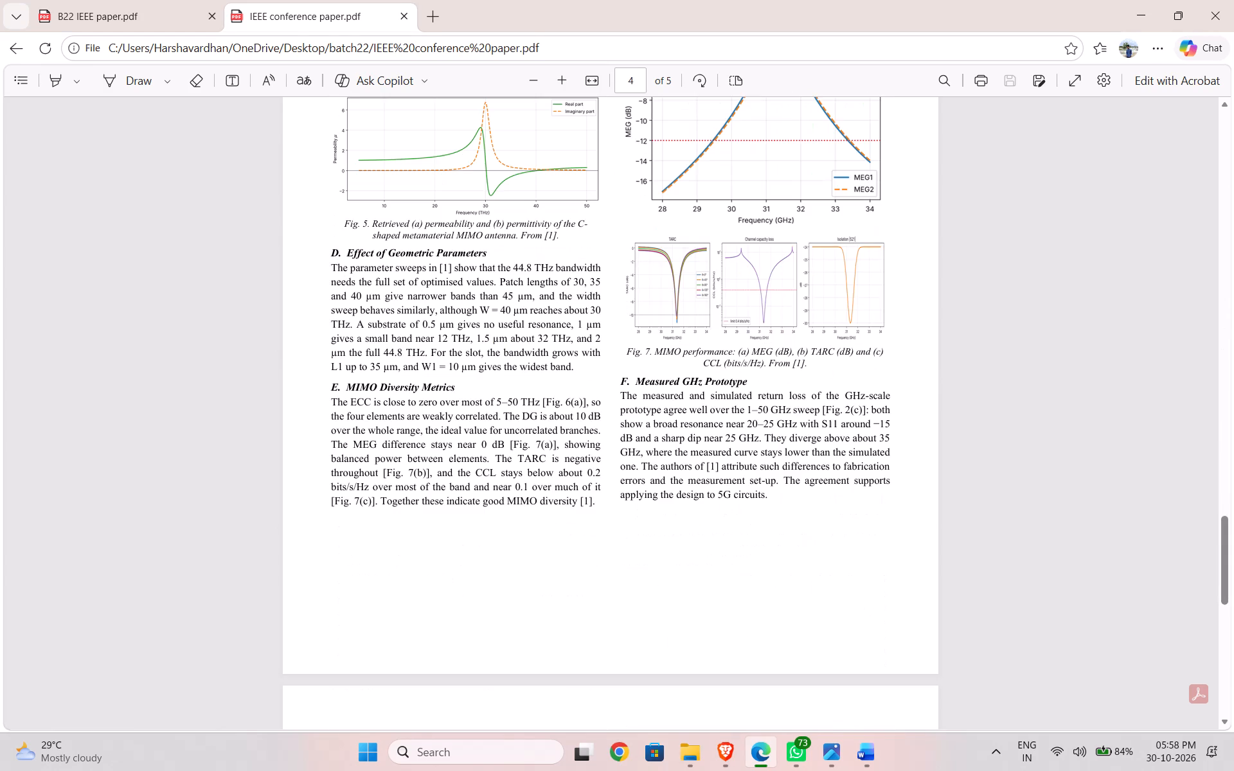
scroll(630, 505, down, 18)
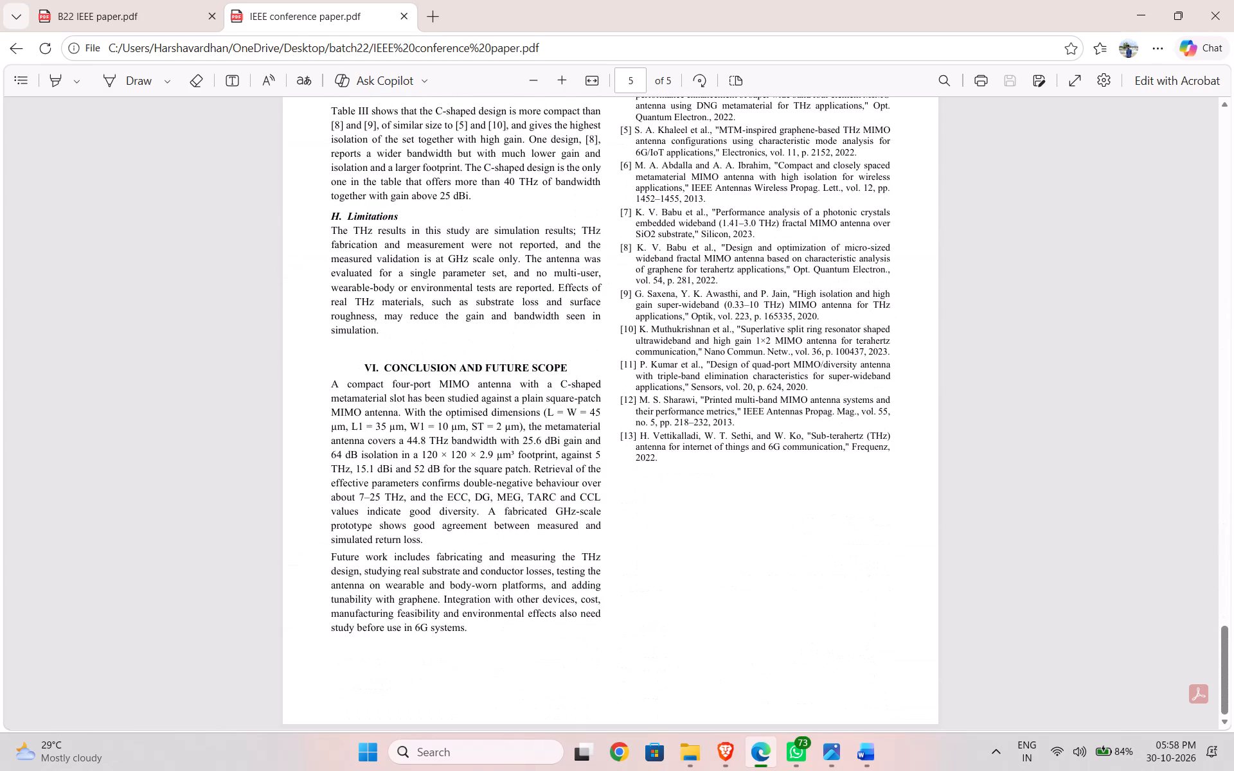
scroll(630, 505, down, 4)
click(1219, 0)
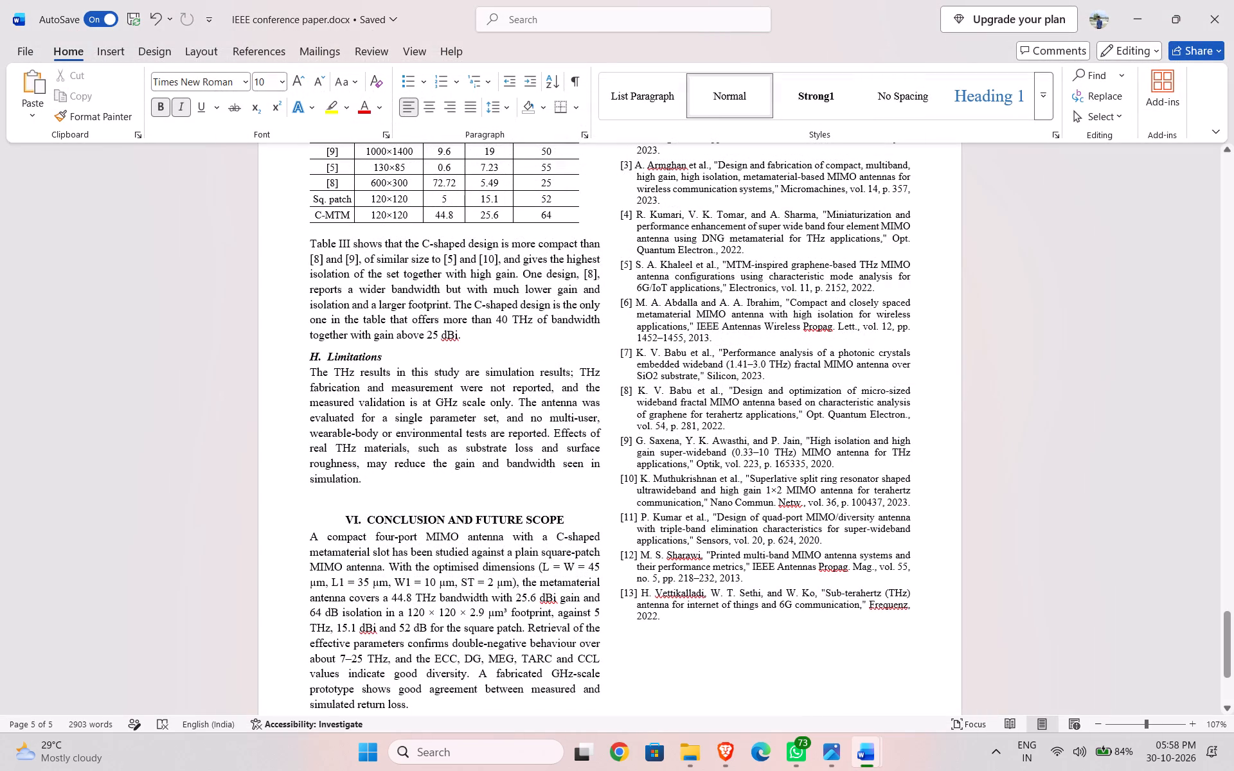
Close the IEEE conference paper document.
click(1233, 0)
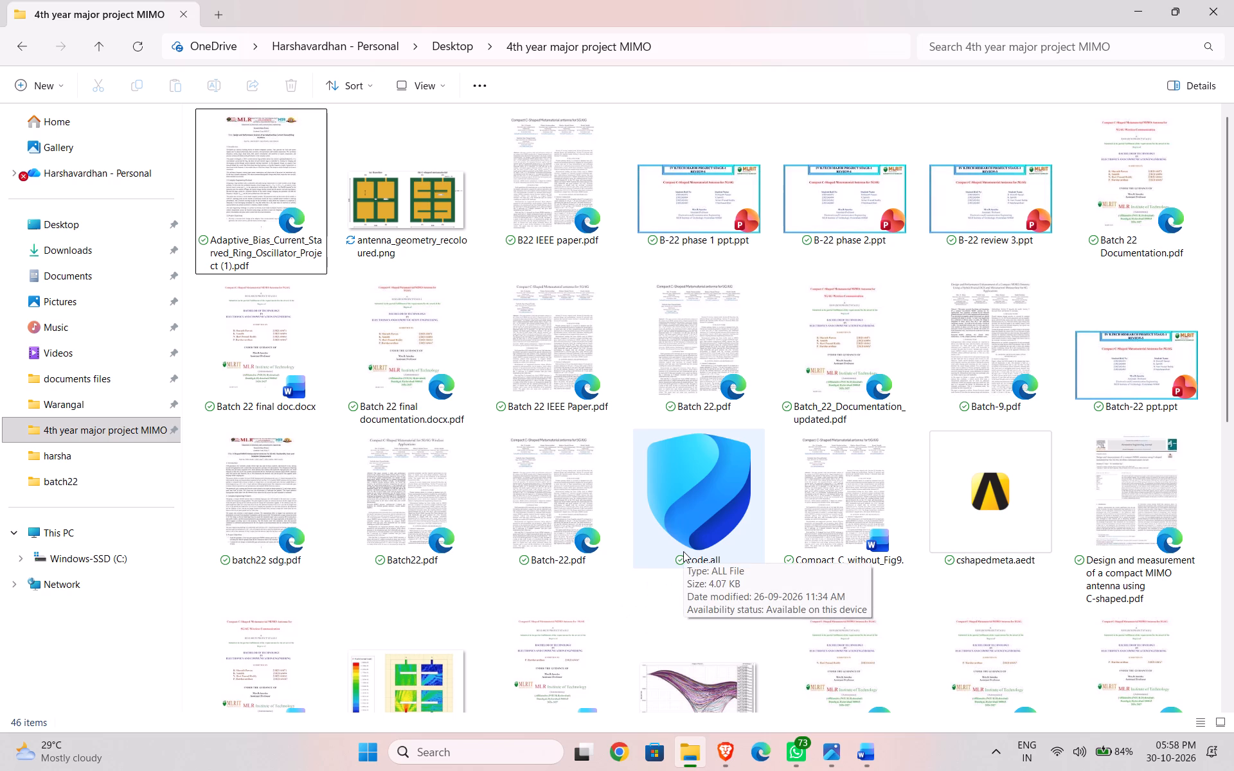
In File Explorer, open Batch 22 IEEE.pdf from the batch22 folder and look through its pages to the end.
scroll(588, 600, down, 3)
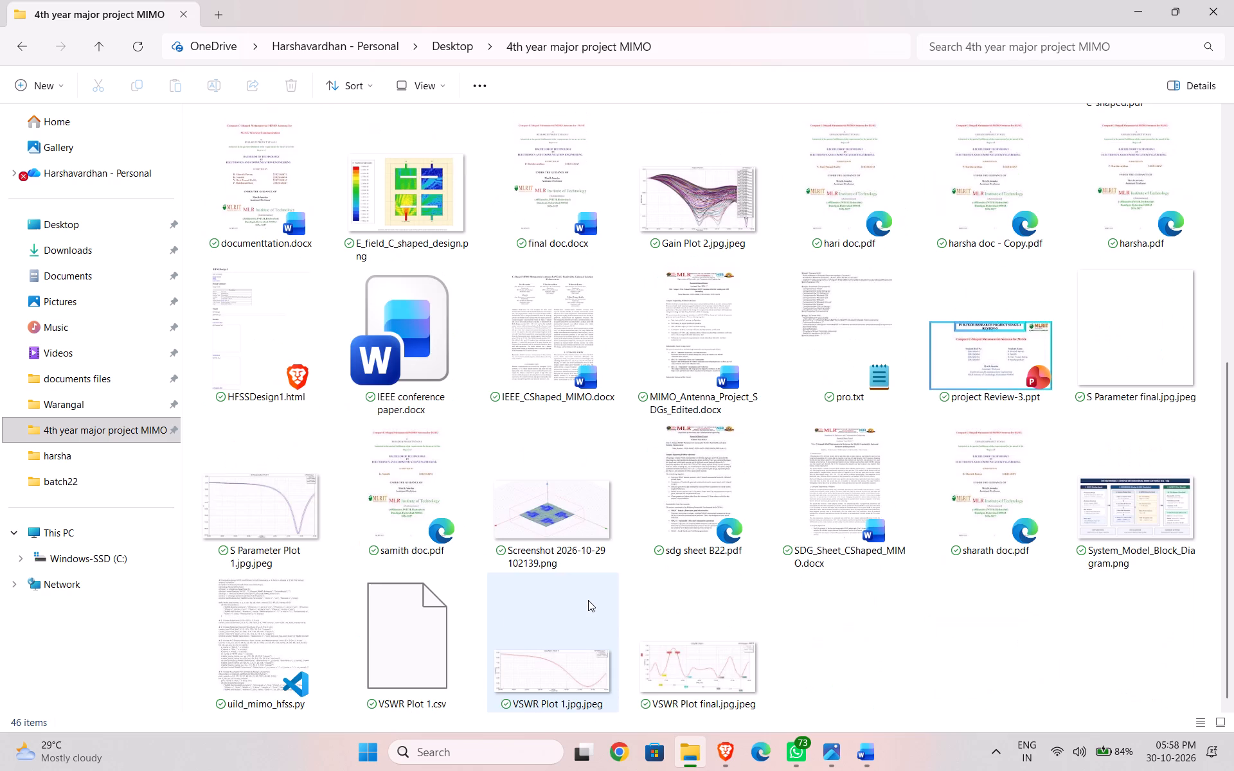
scroll(605, 523, down, 8)
click(71, 484)
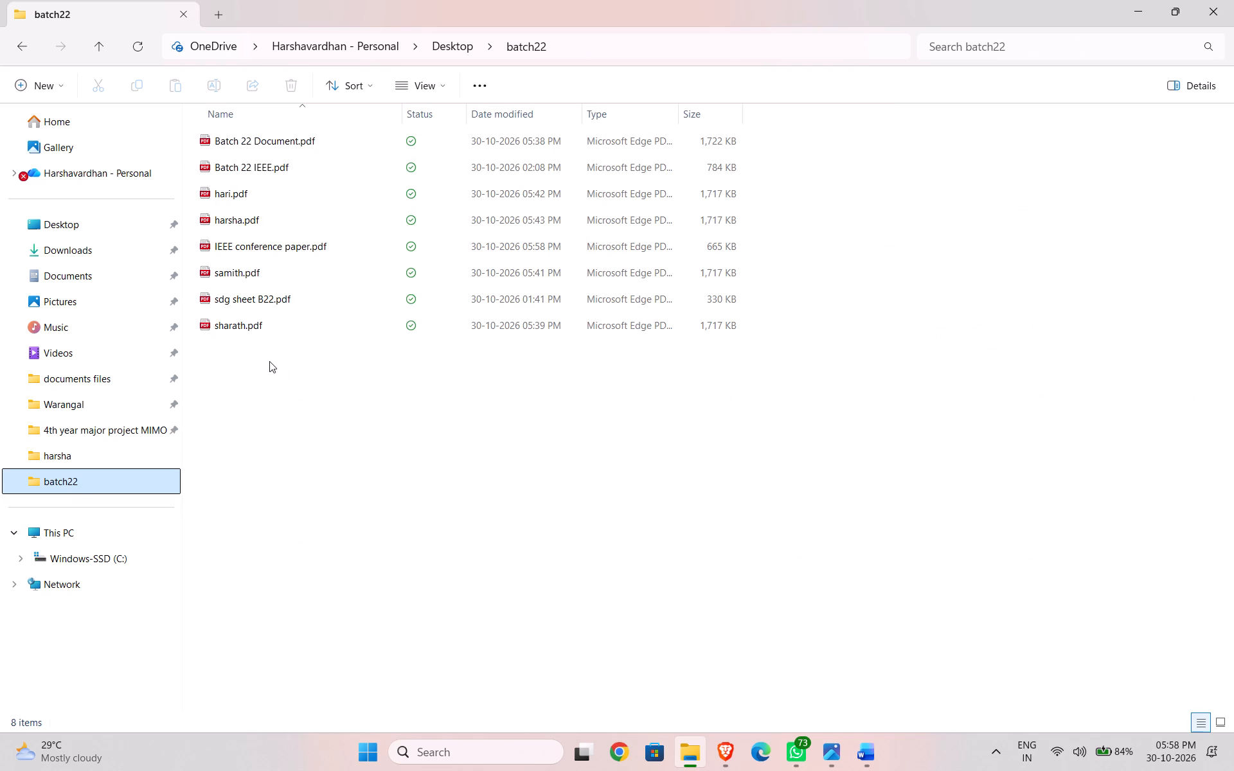
double_click(270, 174)
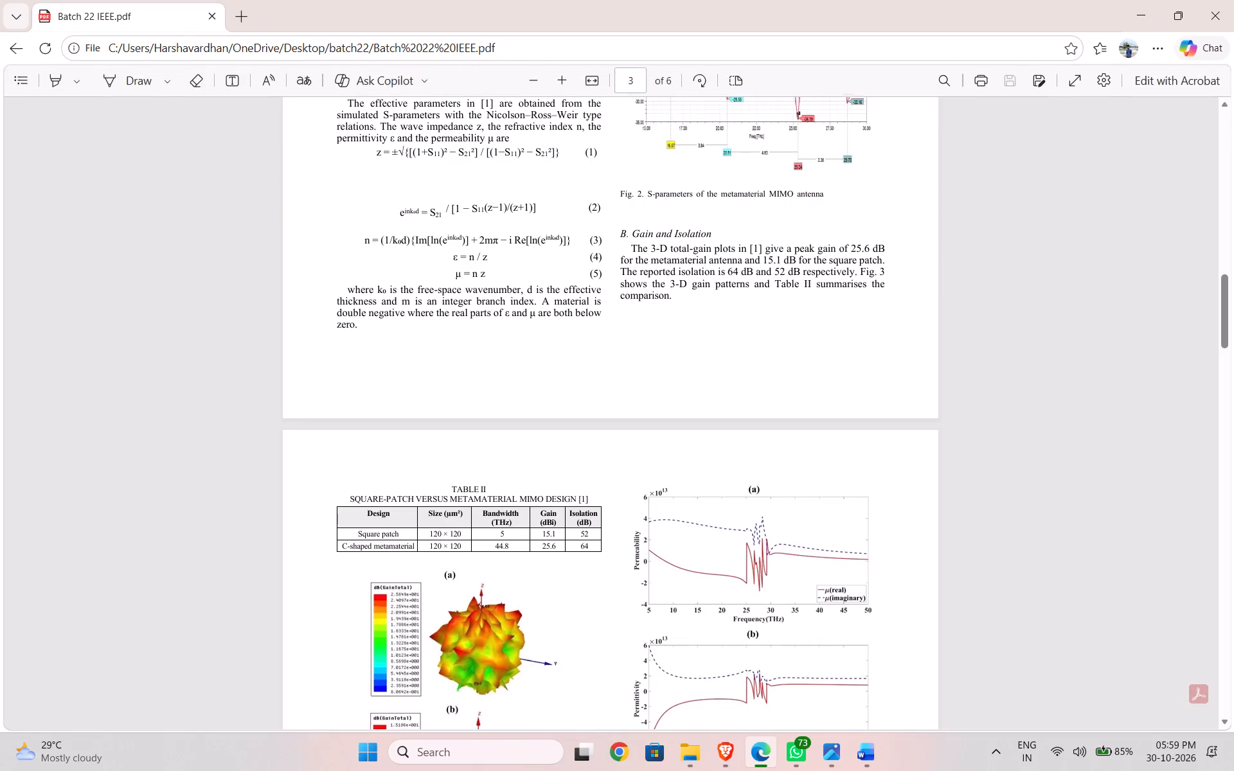
scroll(574, 411, up, 18)
scroll(574, 412, down, 6)
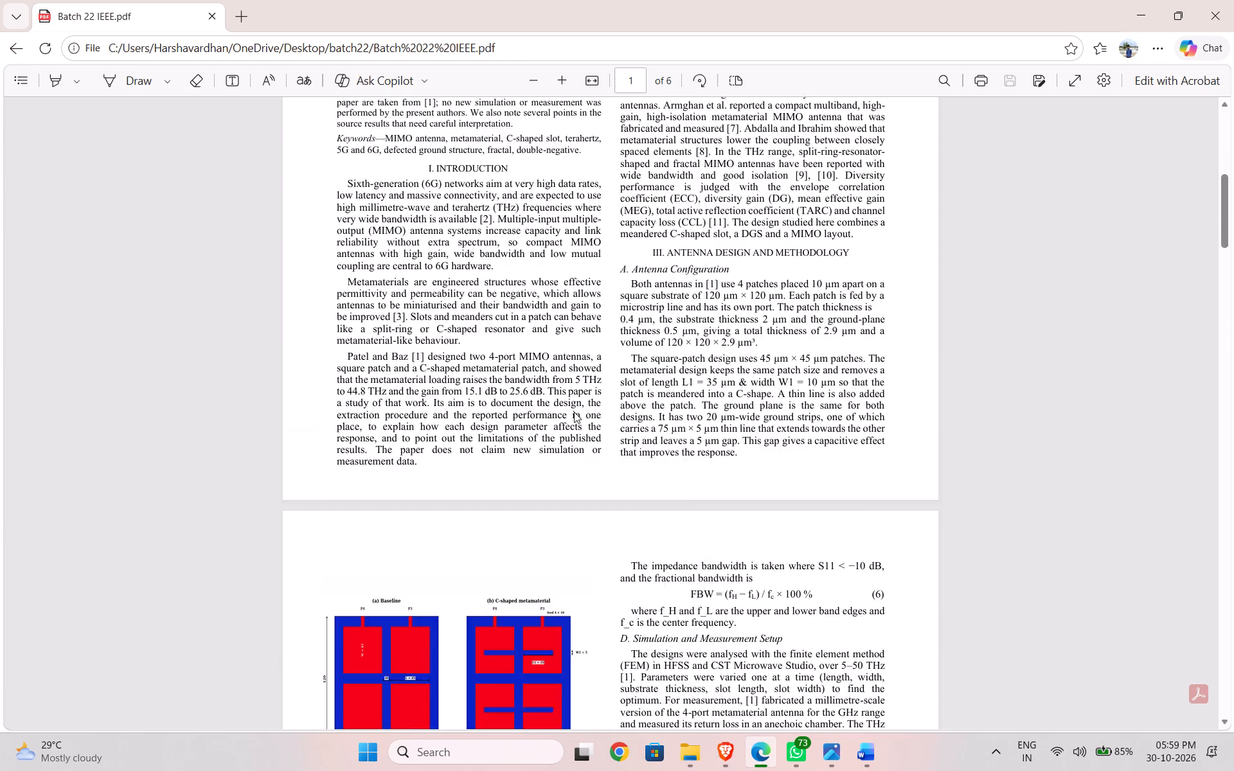
scroll(574, 412, down, 20)
scroll(574, 412, down, 20)
scroll(574, 412, down, 20)
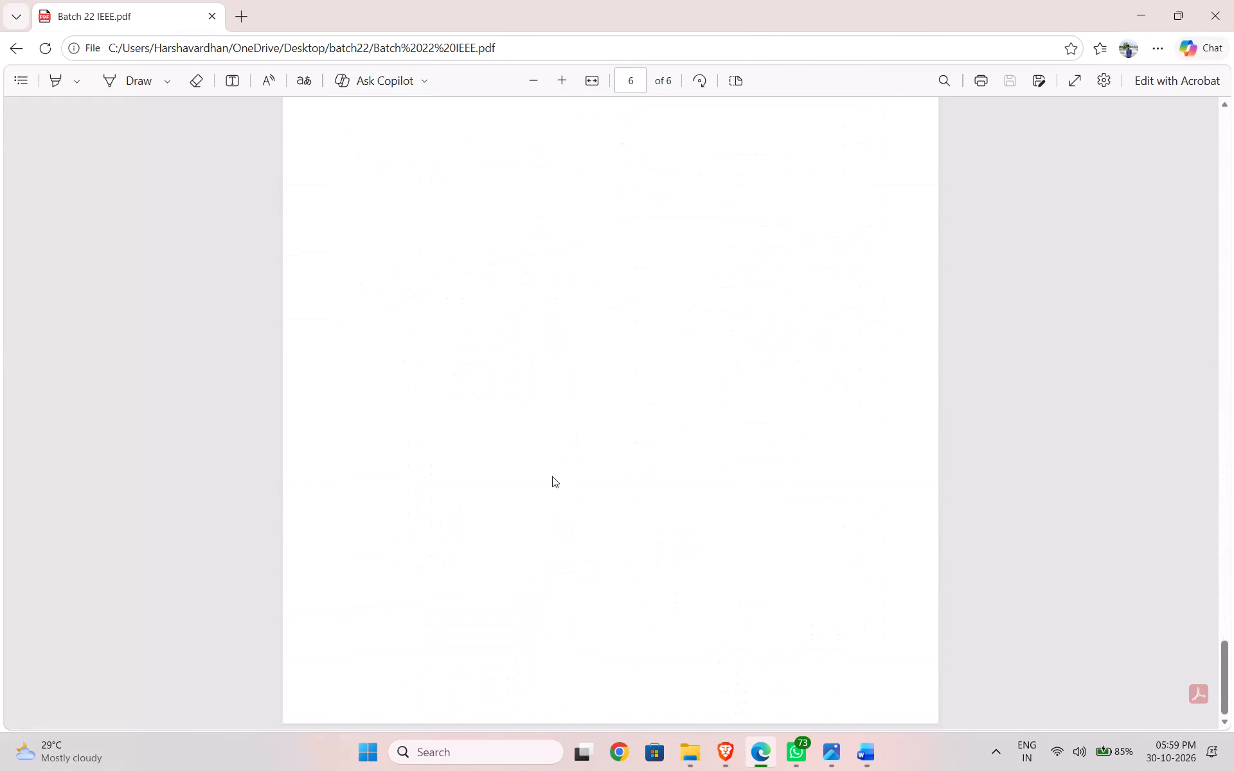
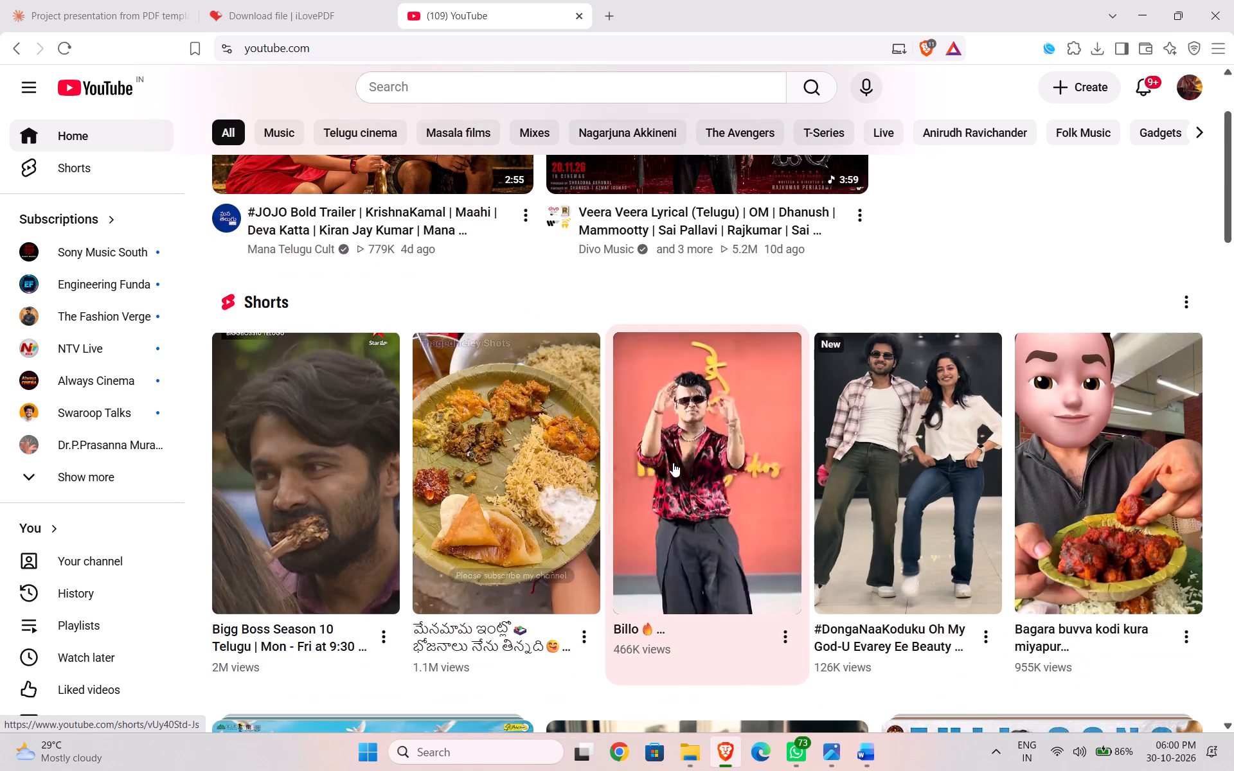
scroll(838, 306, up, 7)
Switch from YouTube to the open "Project presentation from PDF" page in the browser.
click(93, 10)
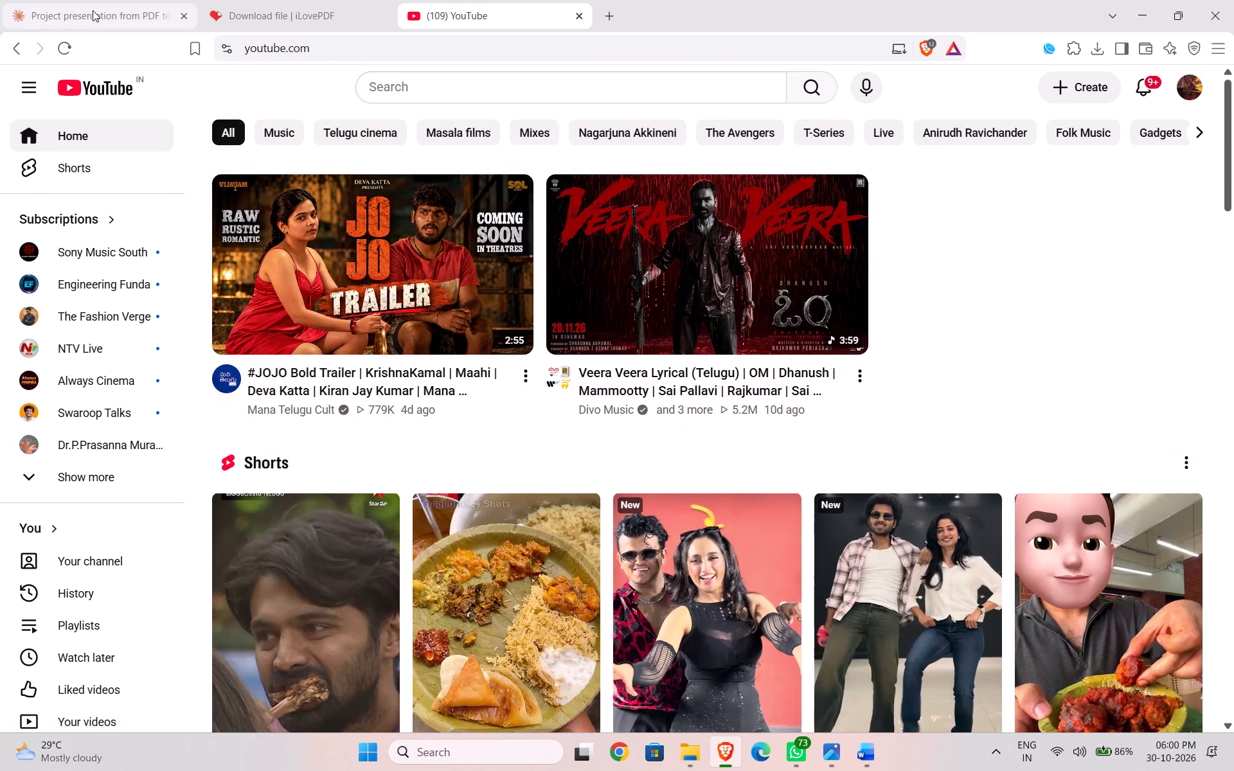
In the browser, close the Project presentation chat and the iLovePDF download page, leaving only YouTube open.
click(186, 17)
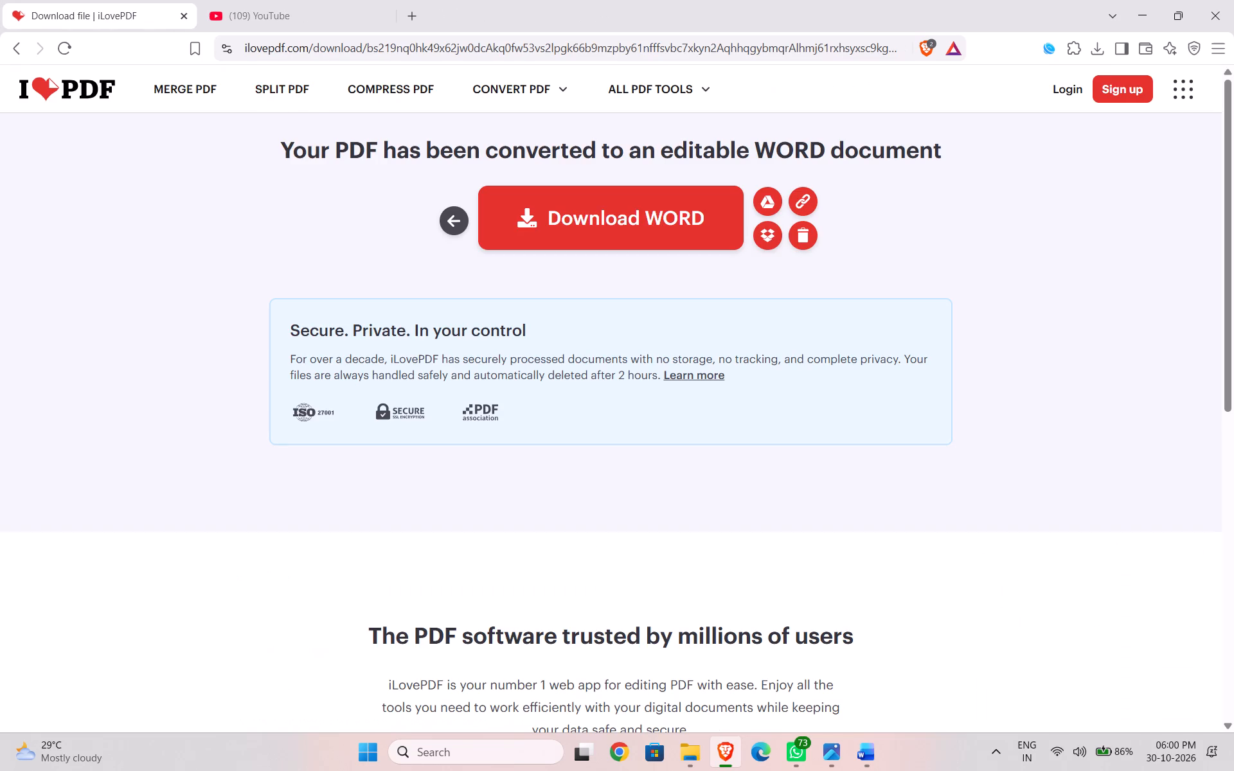
click(186, 16)
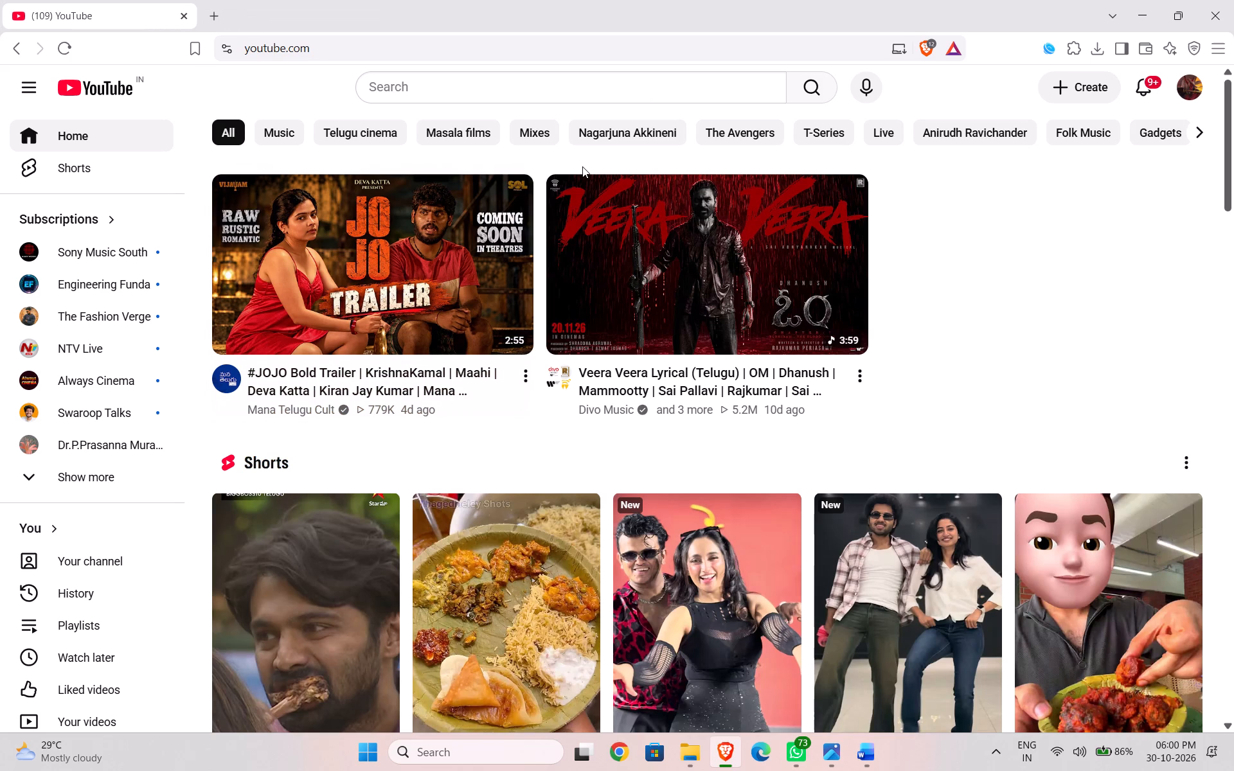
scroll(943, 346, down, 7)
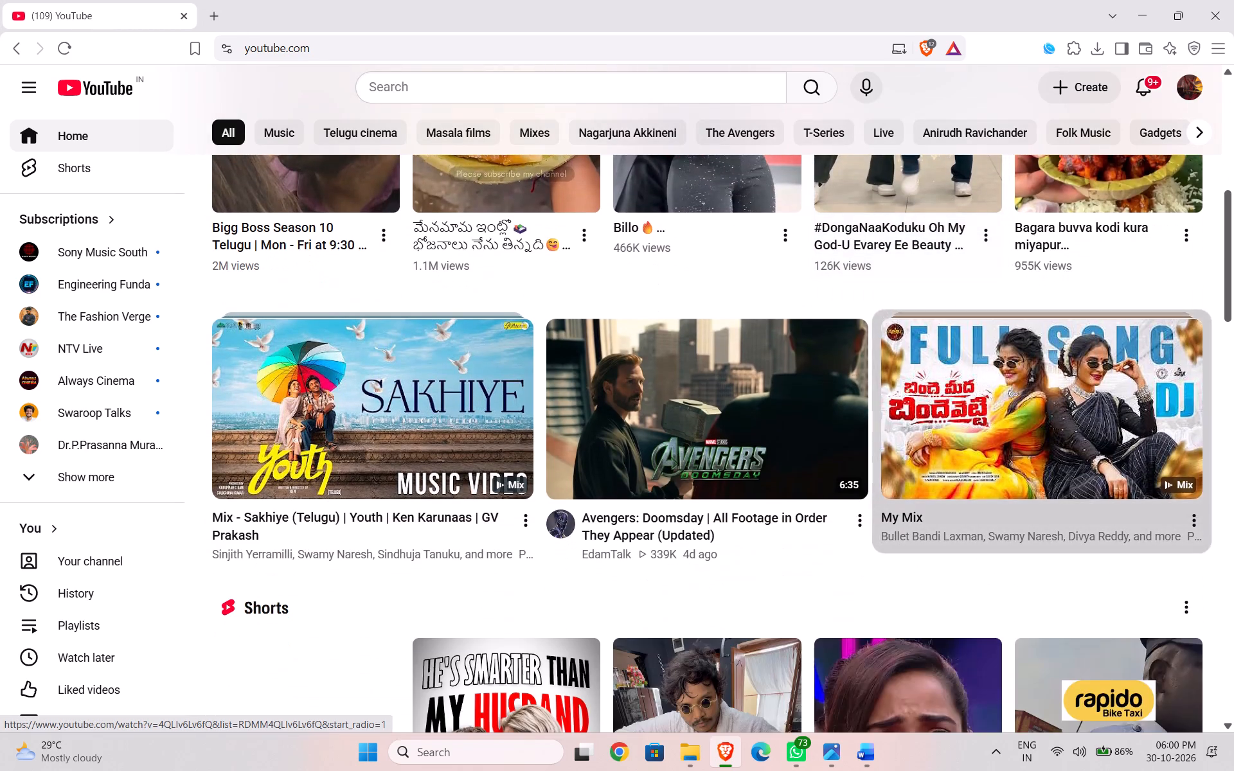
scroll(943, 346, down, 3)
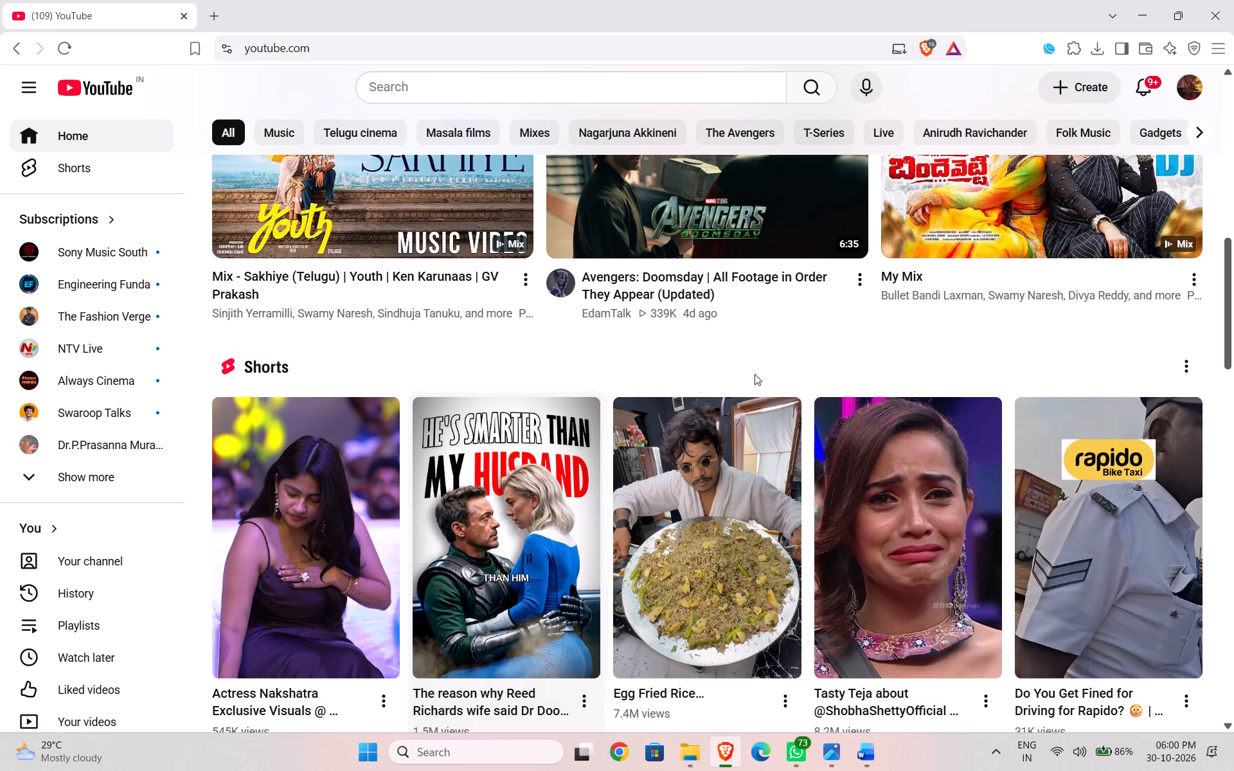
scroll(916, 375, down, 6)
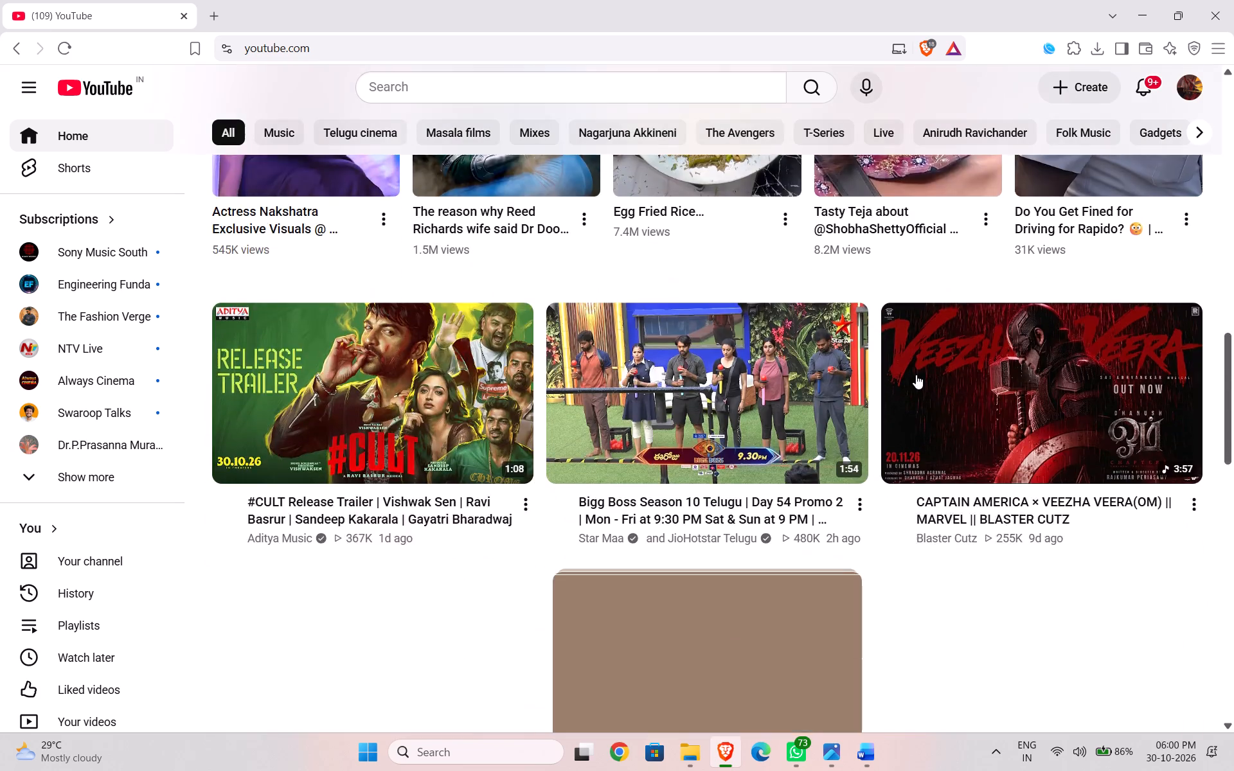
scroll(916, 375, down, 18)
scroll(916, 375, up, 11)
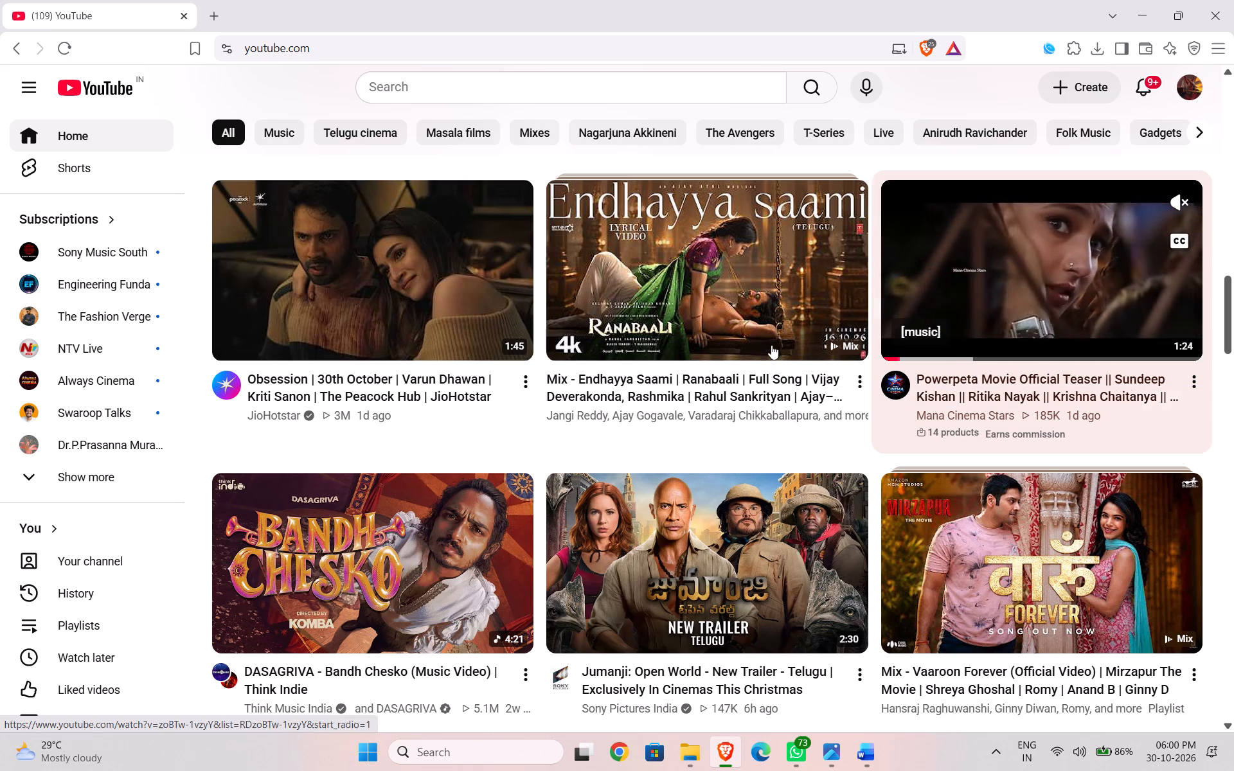
Open a new blank browser tab alongside YouTube.
click(219, 14)
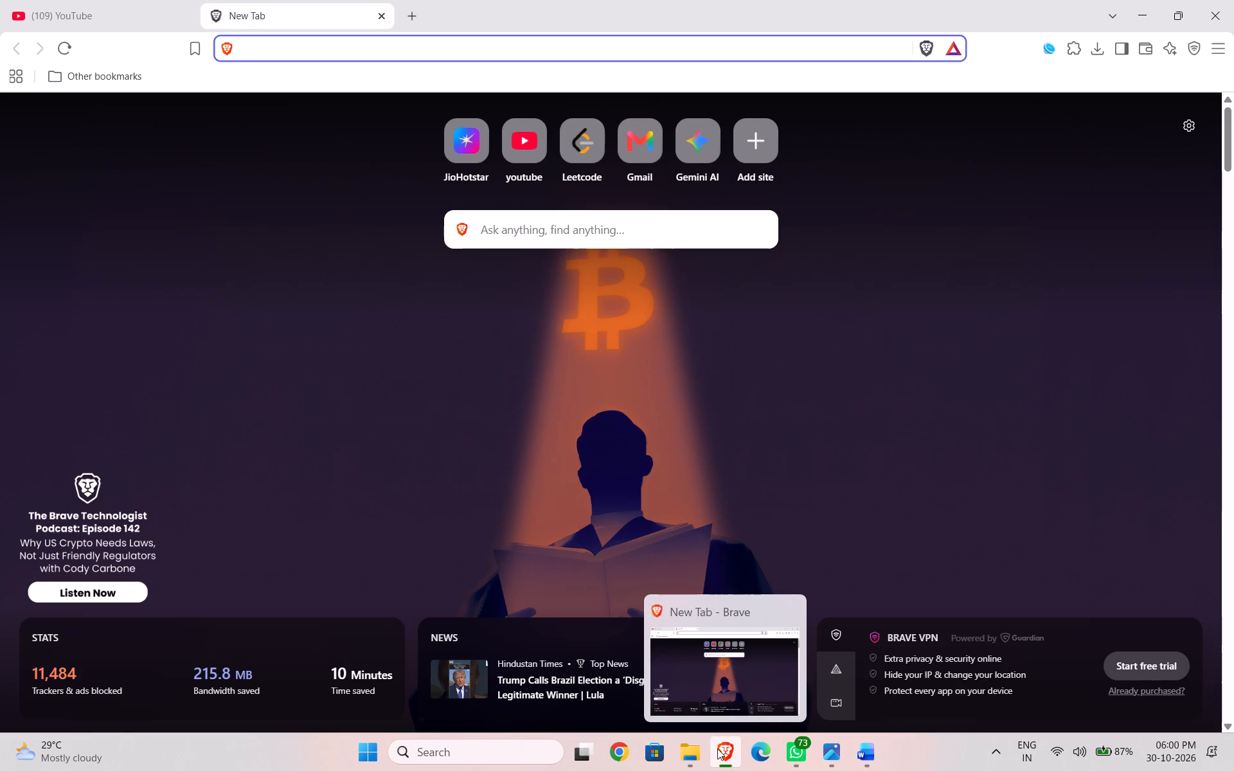